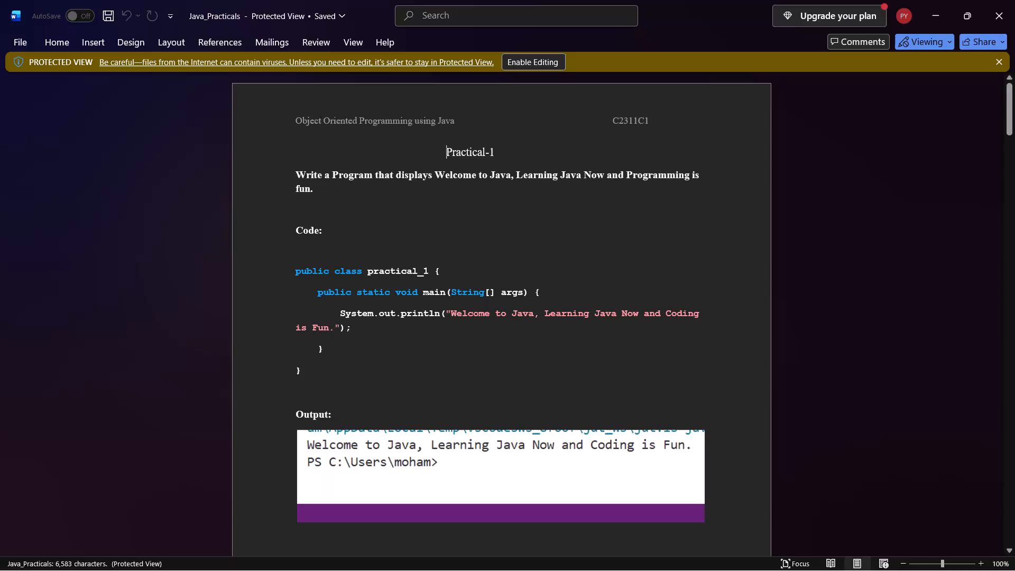
# Enable editing for the protected Java_Practicals document.
pyautogui.click(516, 60)
# Replace the student name after "NAME:-" in the first page's footer with the new student's name in capitals.
pyautogui.scroll(-2, 586, 353)
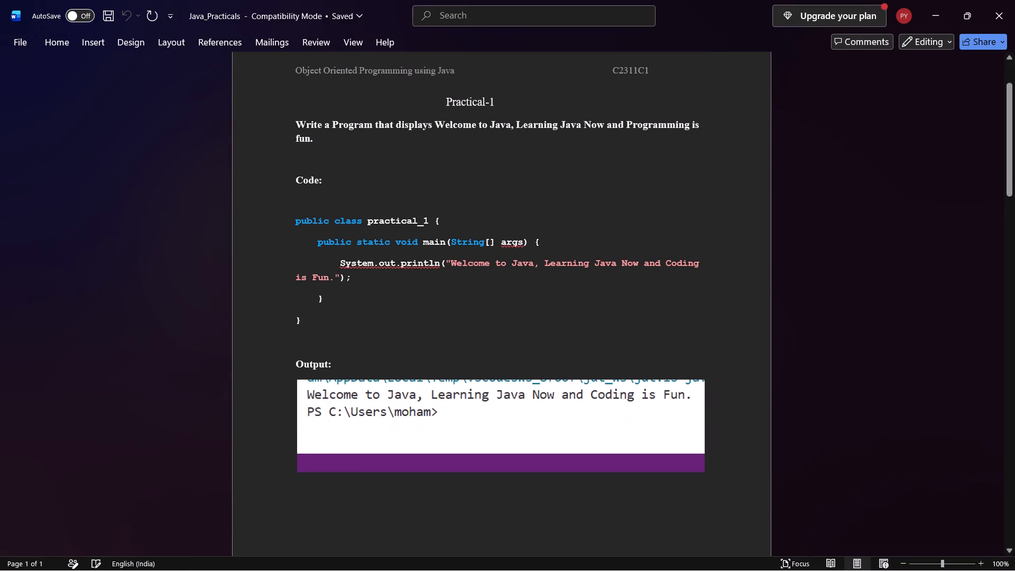
pyautogui.scroll(-4, 586, 353)
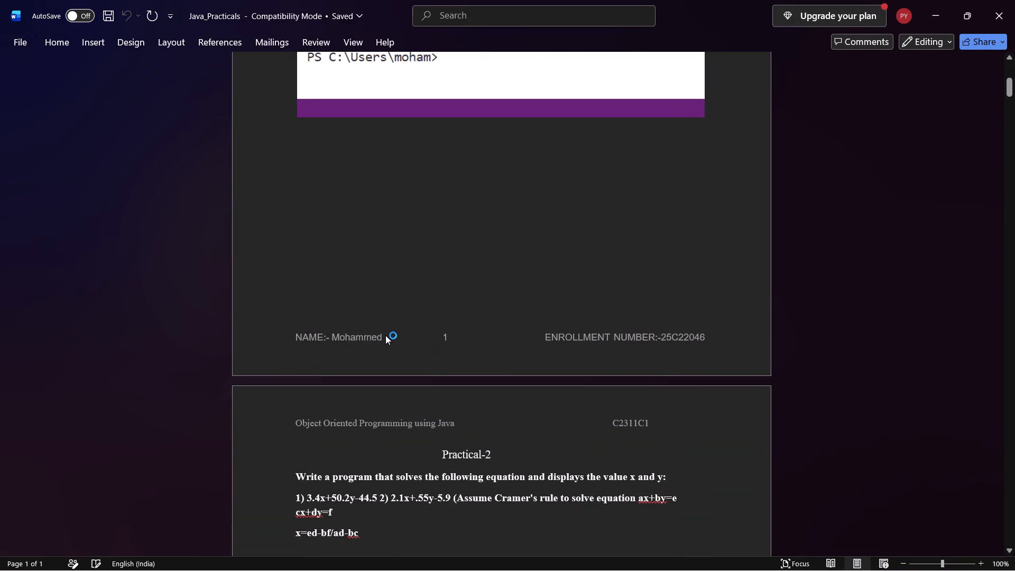
pyautogui.click(385, 335)
pyautogui.tripleClick(374, 336)
pyautogui.doubleClick(374, 336)
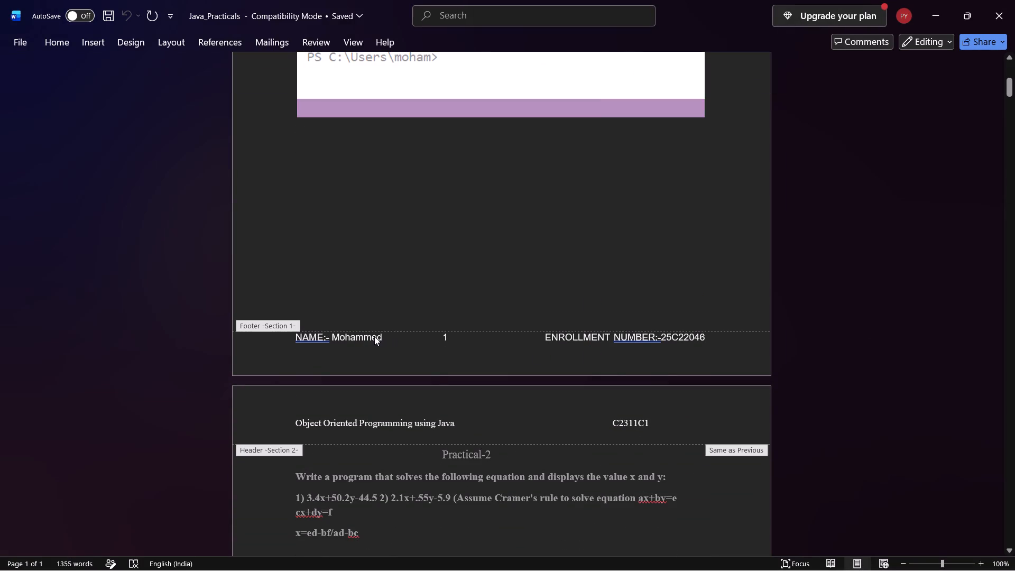
pyautogui.click(374, 336)
pyautogui.click(374, 336)
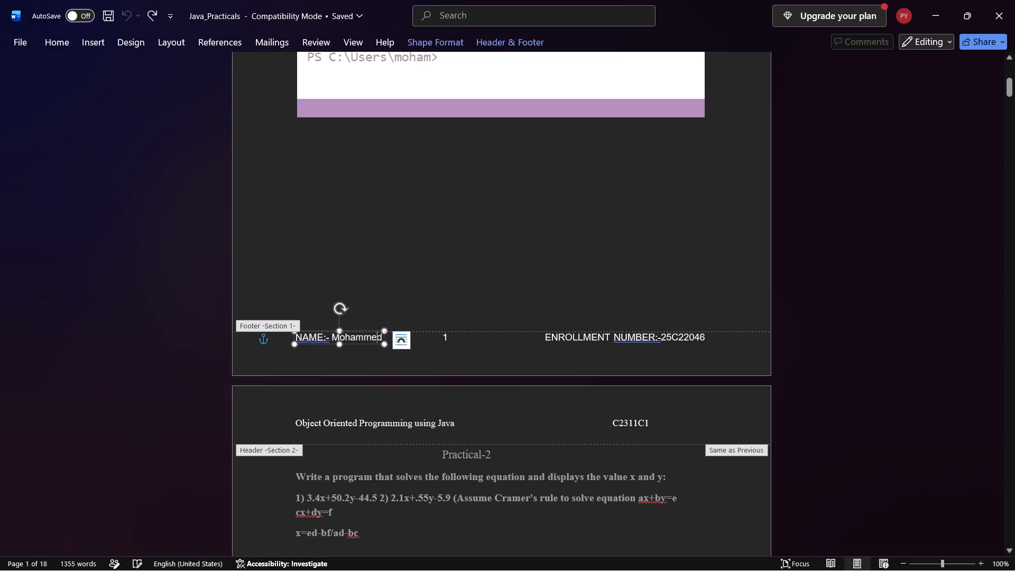
pyautogui.press('Right')
pyautogui.press('BackSpace')
pyautogui.press('BackSpace')
pyautogui.press('BackSpace')
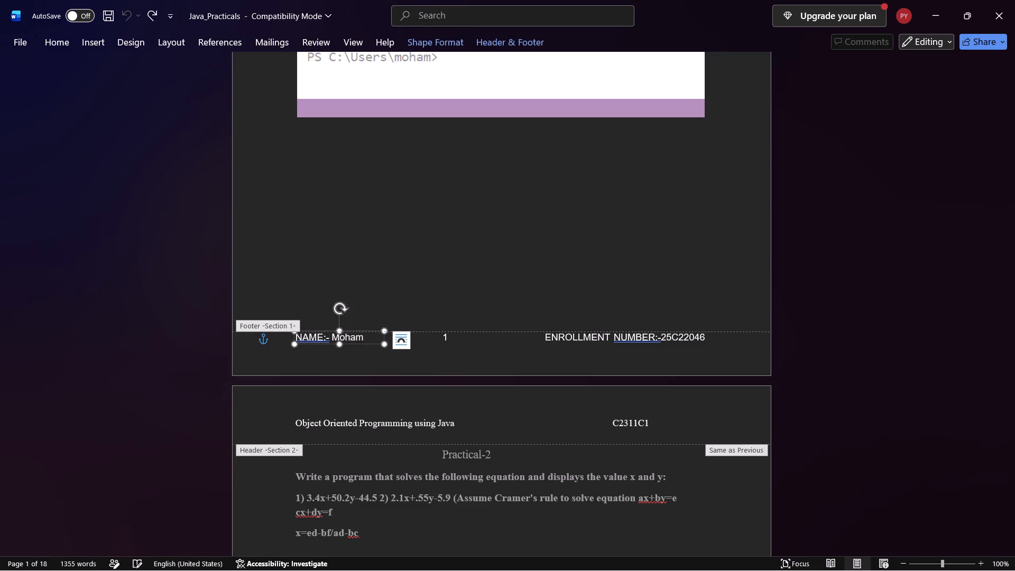
pyautogui.press('BackSpace')
pyautogui.press('BackSpace')
pyautogui.press('BackSpace')
pyautogui.press('BackSpace')
pyautogui.press('BackSpace')
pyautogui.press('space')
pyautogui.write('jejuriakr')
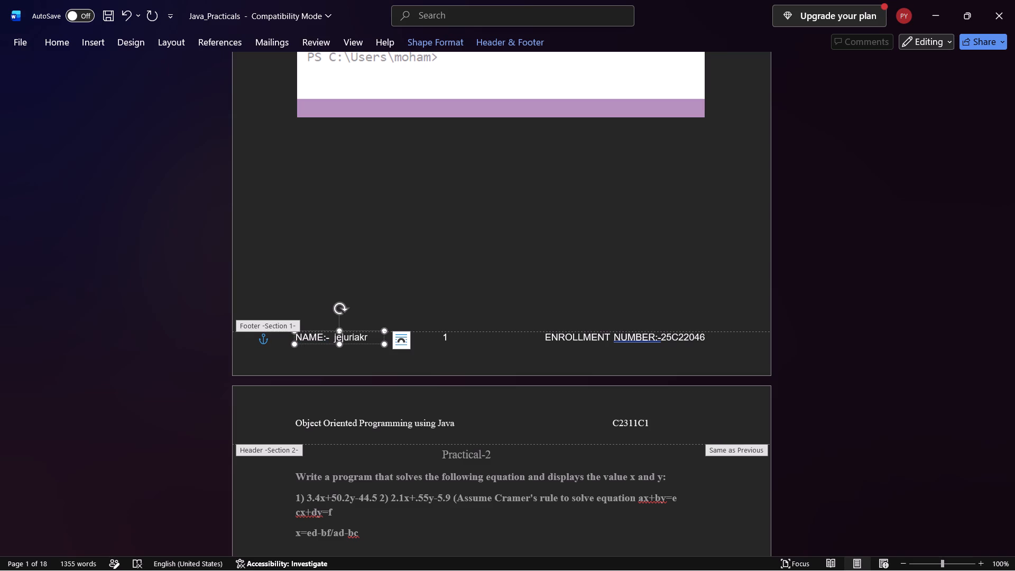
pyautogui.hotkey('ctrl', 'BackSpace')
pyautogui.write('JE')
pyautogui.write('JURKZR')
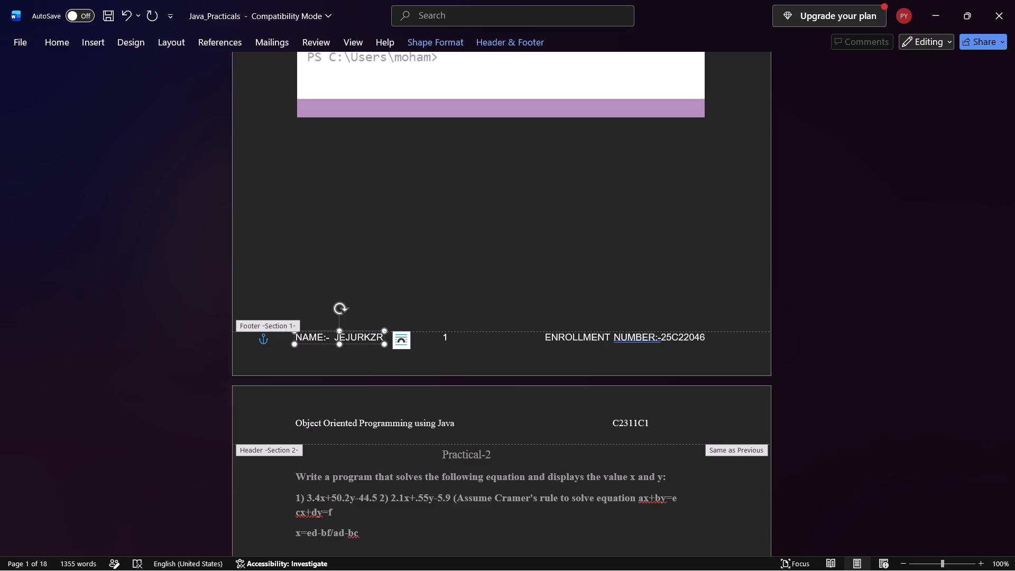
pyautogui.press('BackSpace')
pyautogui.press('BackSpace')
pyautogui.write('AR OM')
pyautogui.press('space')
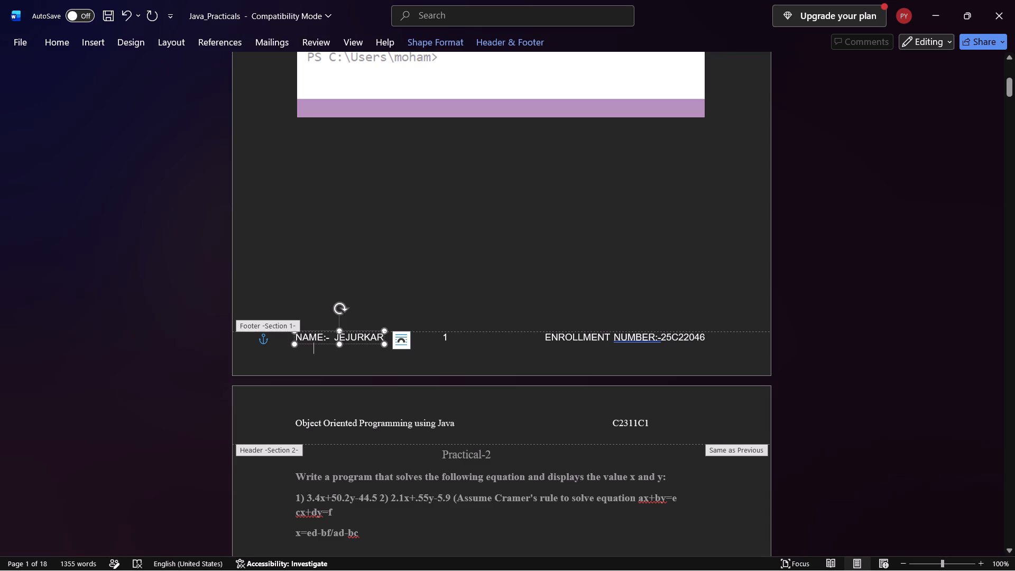
# Enlarge the footer's name text box so the full student name fits on one line before the page number.
pyautogui.click(372, 335)
pyautogui.moveTo(386, 345); pyautogui.dragTo(491, 335)
pyautogui.click(491, 335)
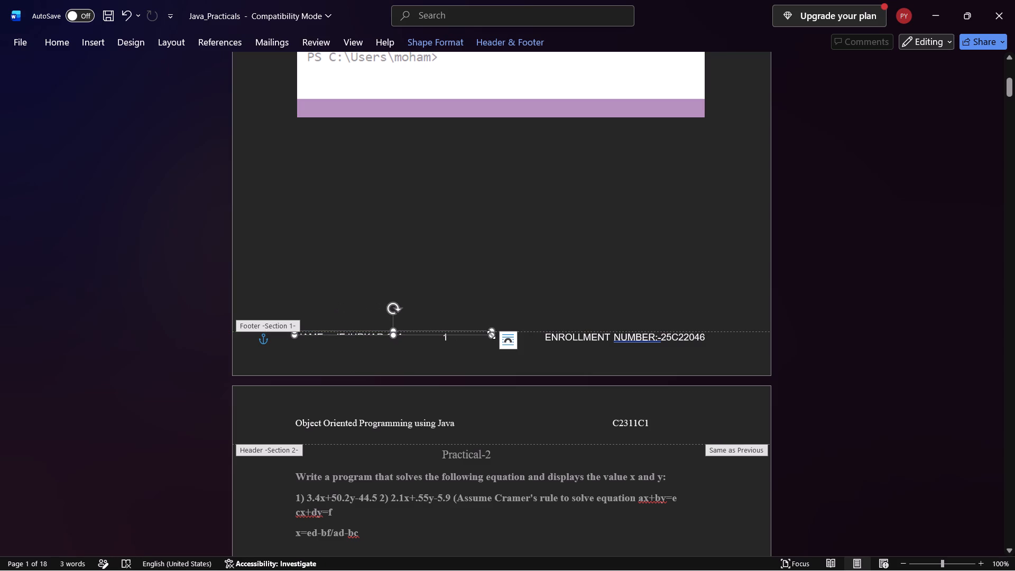
pyautogui.moveTo(491, 335); pyautogui.dragTo(418, 350)
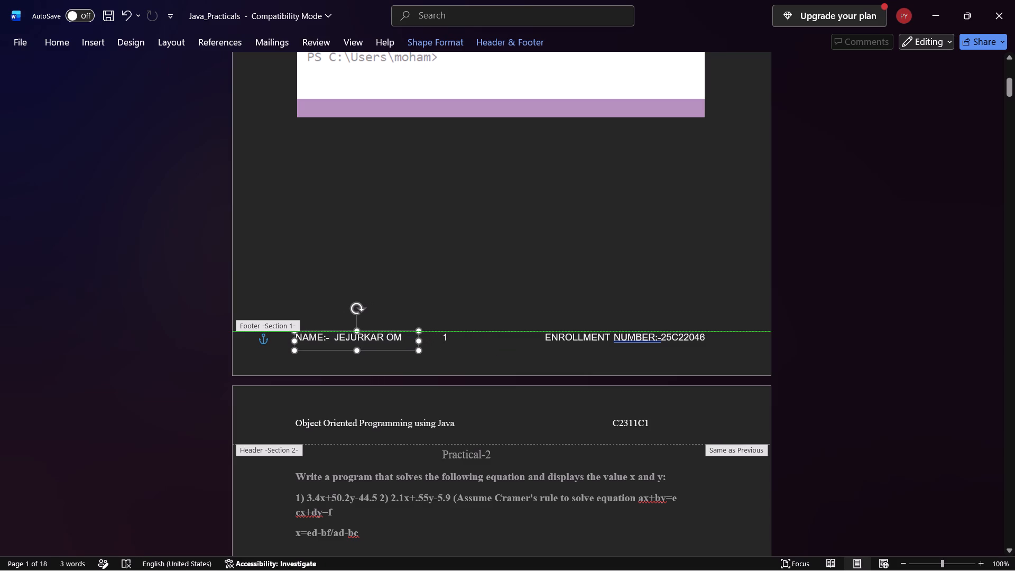
pyautogui.moveTo(418, 350); pyautogui.dragTo(417, 349)
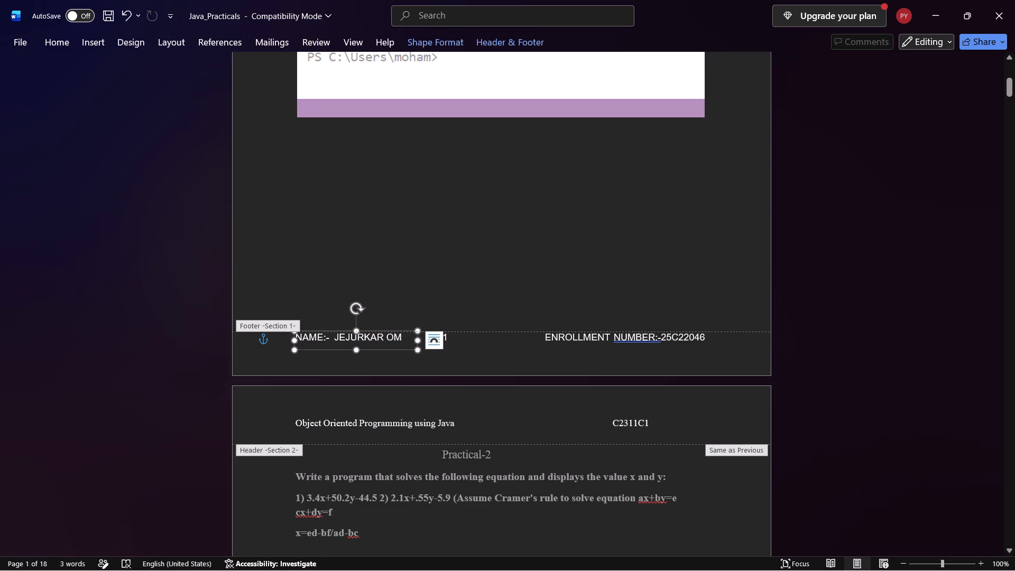
# Replace the last two digits of the footer's enrollment number with the new student's digits and add a line break after it.
pyautogui.click(688, 337)
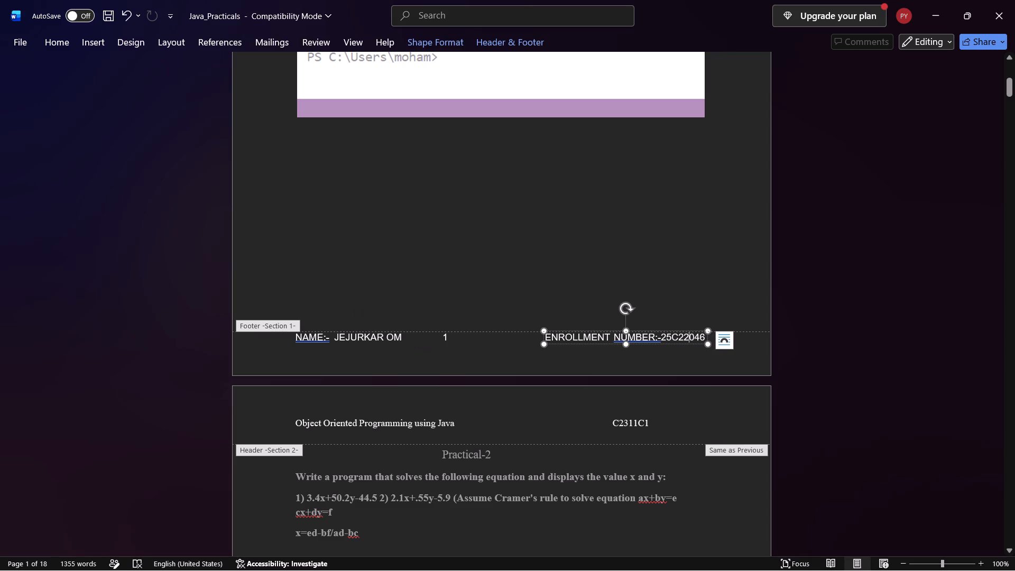
pyautogui.press('Right')
pyautogui.press('Right')
pyautogui.press('Right')
pyautogui.press('BackSpace')
pyautogui.press('BackSpace')
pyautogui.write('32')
pyautogui.scroll(-6, 678, 278)
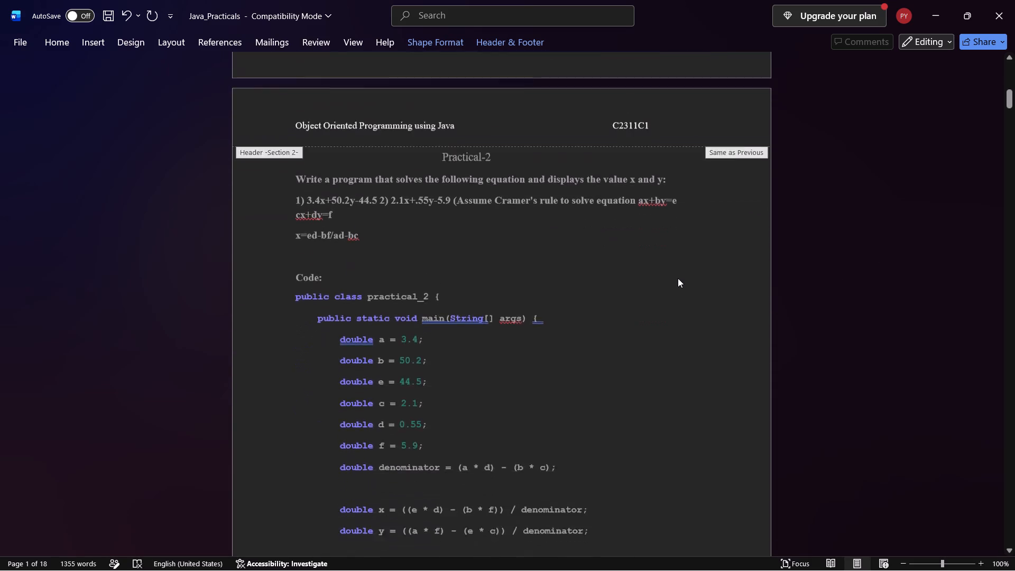
pyautogui.scroll(-4, 678, 278)
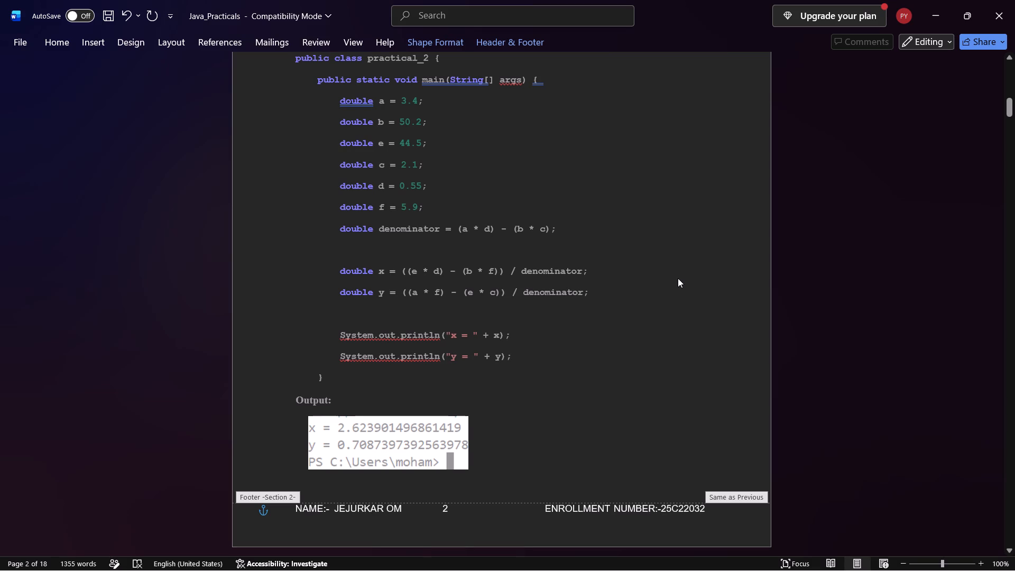
pyautogui.click(678, 278)
pyautogui.press('Return')
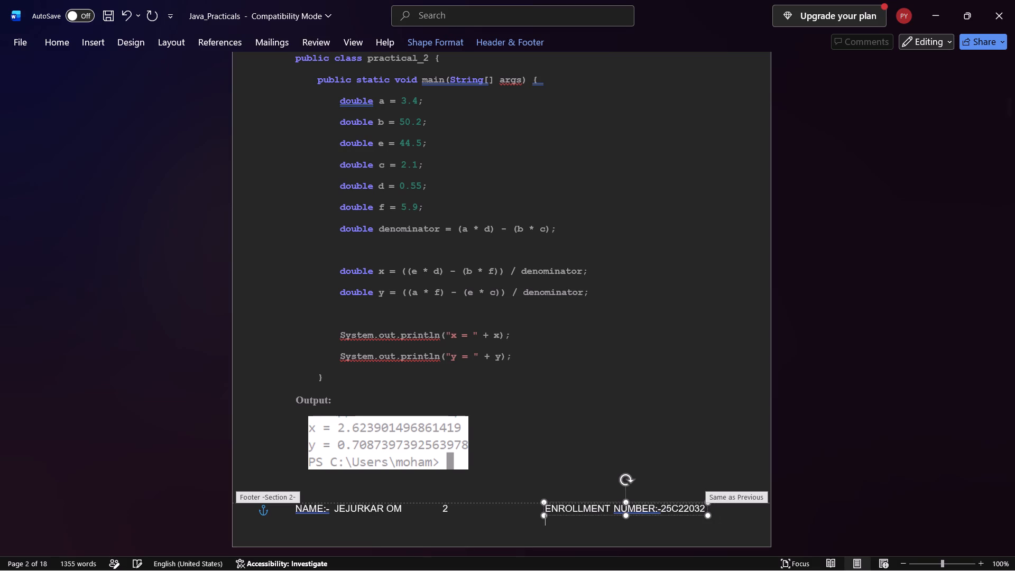
# Save the document and leave footer editing to return to the body of the first page.
pyautogui.hotkey('ctrl', 's')
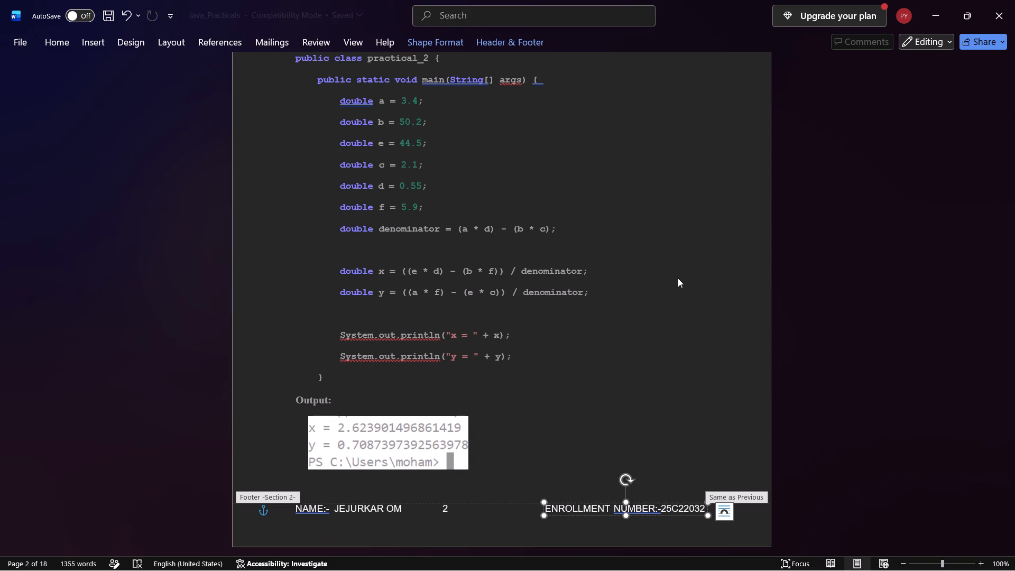
pyautogui.doubleClick(694, 384)
pyautogui.scroll(7, 694, 384)
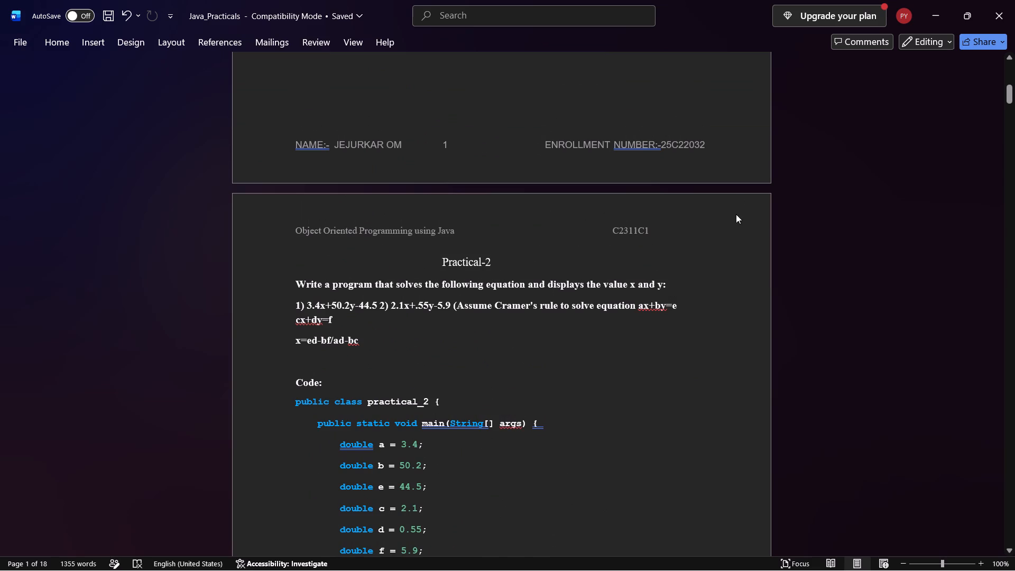
pyautogui.scroll(5, 736, 214)
pyautogui.doubleClick(712, 133)
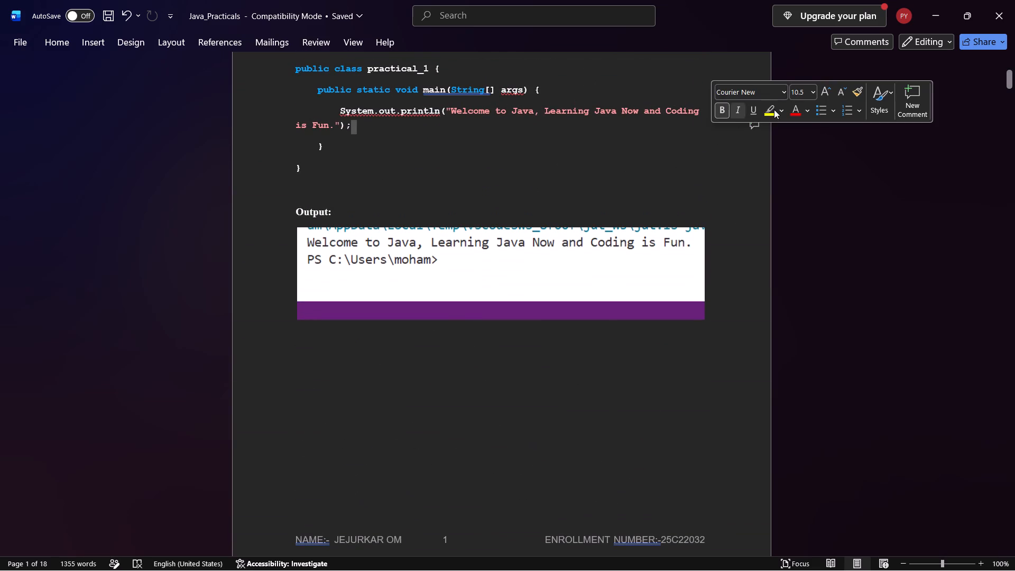
pyautogui.click(864, 218)
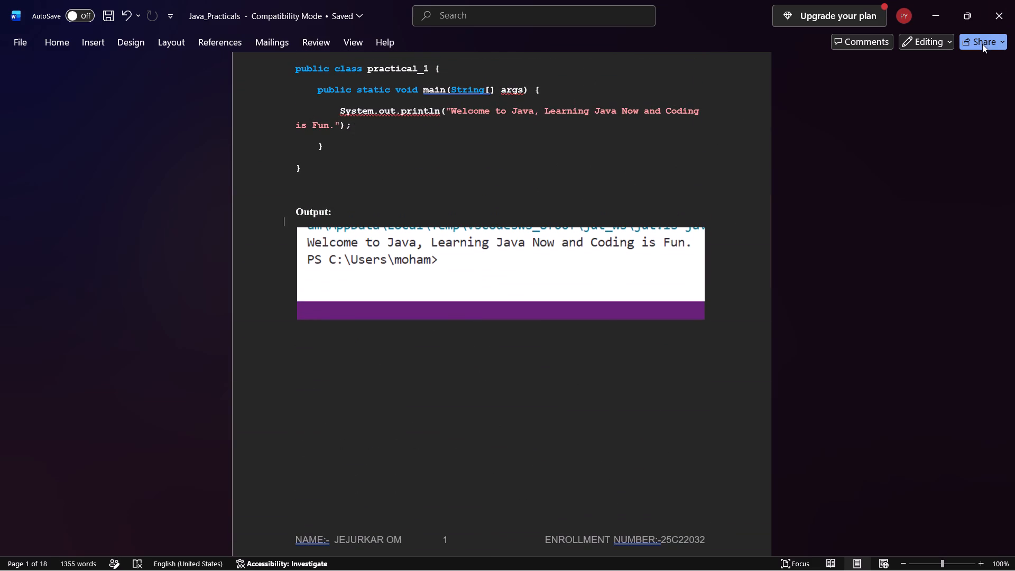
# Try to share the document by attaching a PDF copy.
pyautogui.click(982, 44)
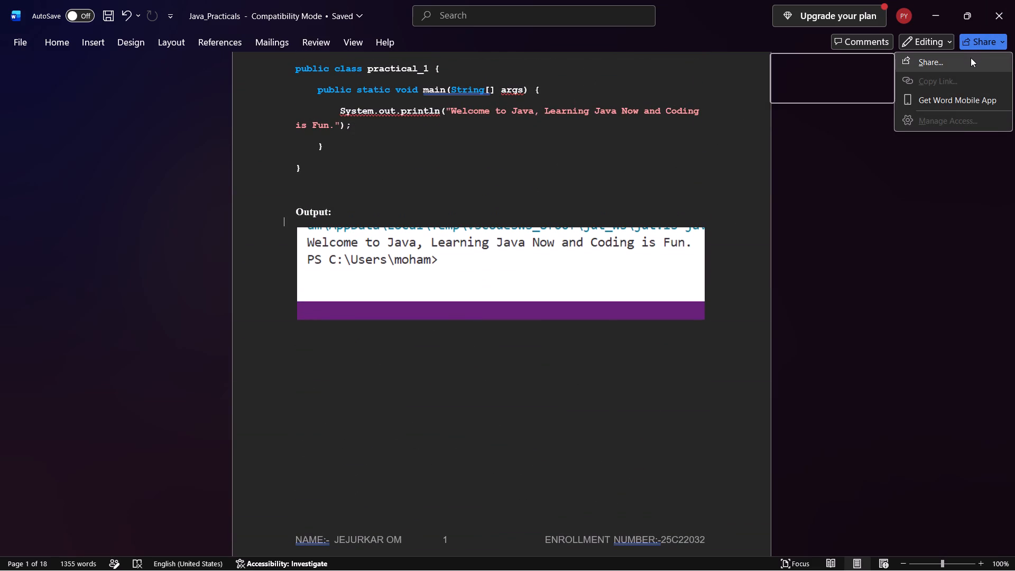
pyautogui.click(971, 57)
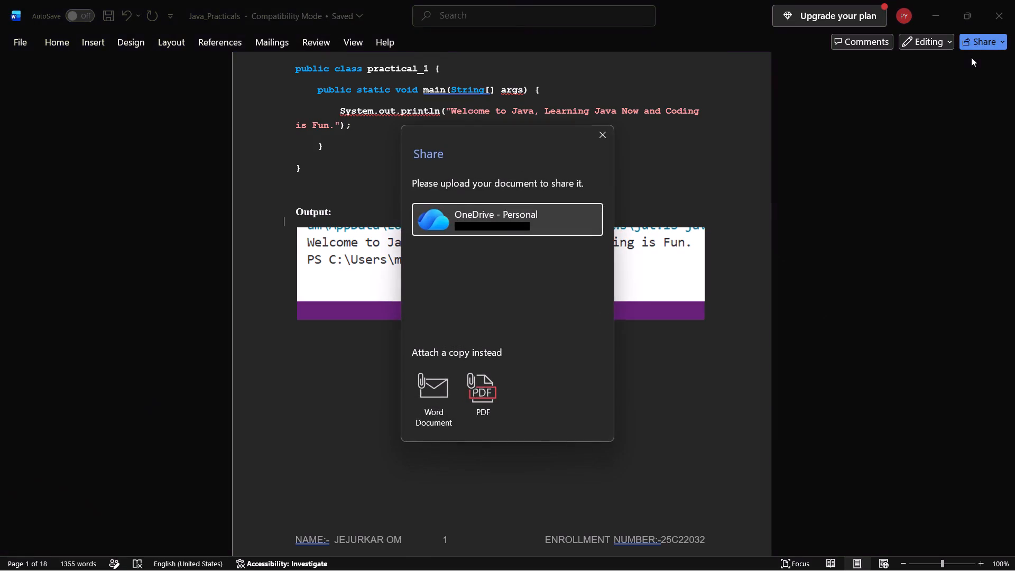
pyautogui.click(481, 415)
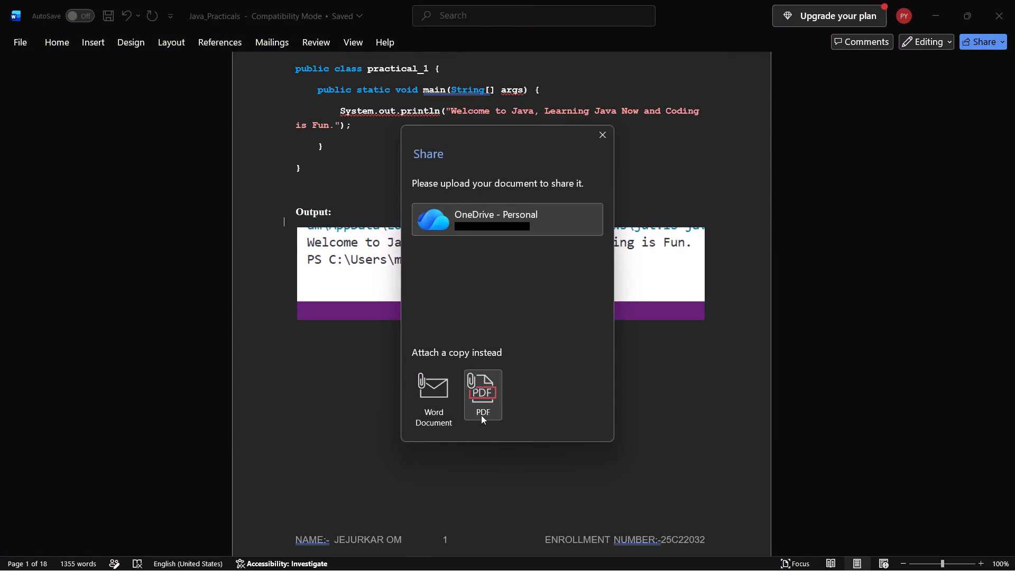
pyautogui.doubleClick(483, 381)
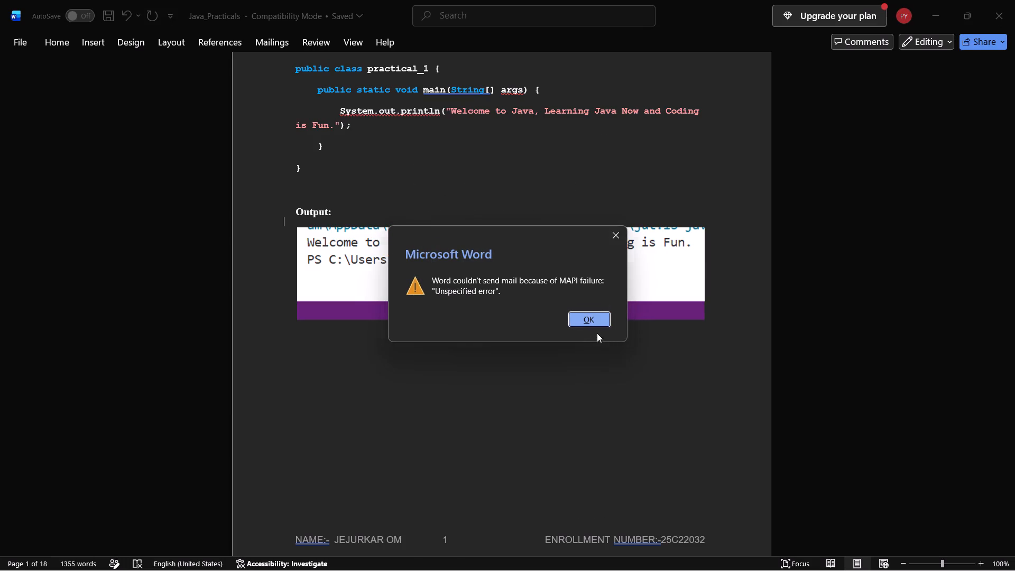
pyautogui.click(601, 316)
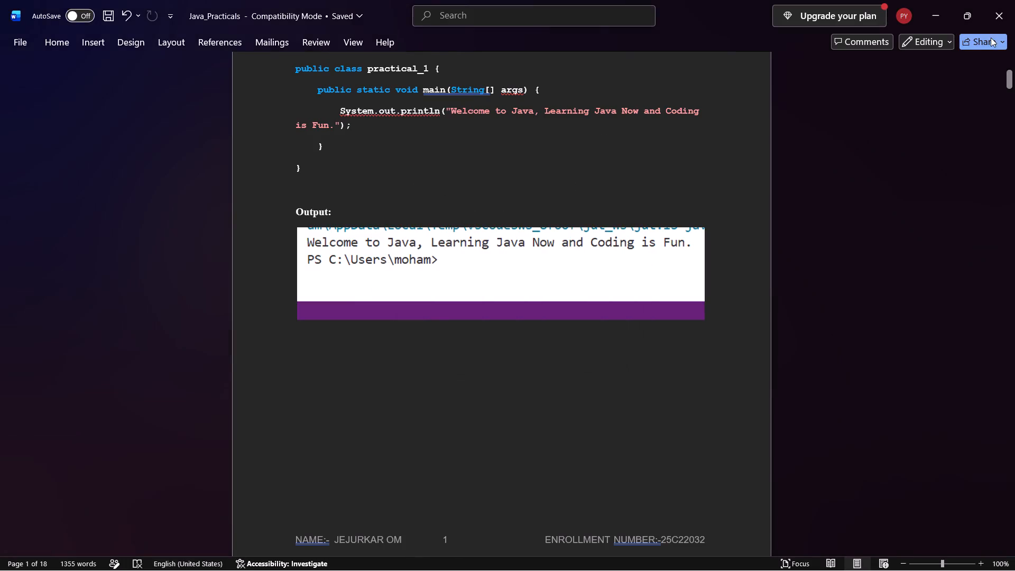
# Upload the document to the personal OneDrive through the Share command, and close the Share window.
pyautogui.click(1002, 41)
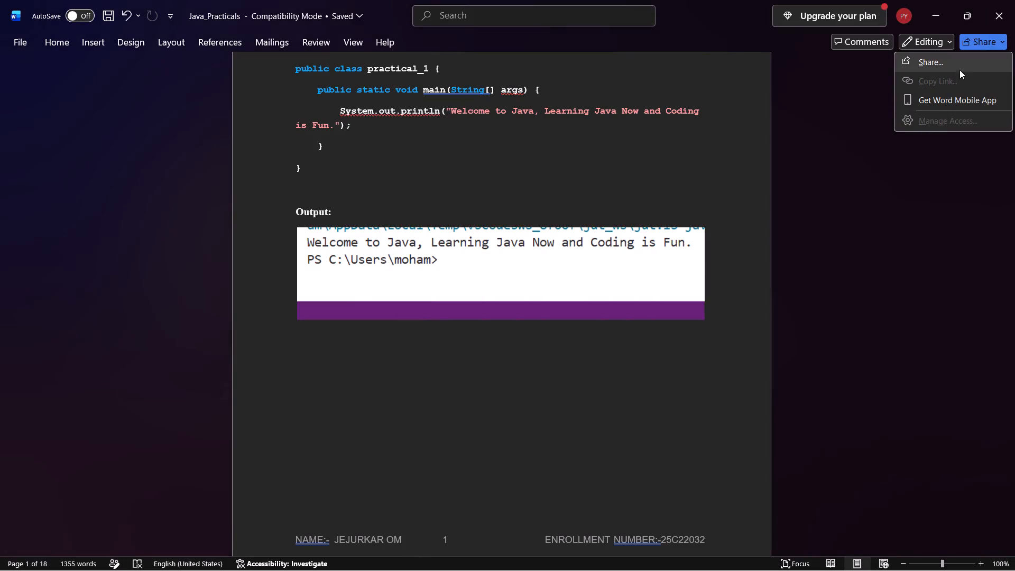
pyautogui.click(964, 66)
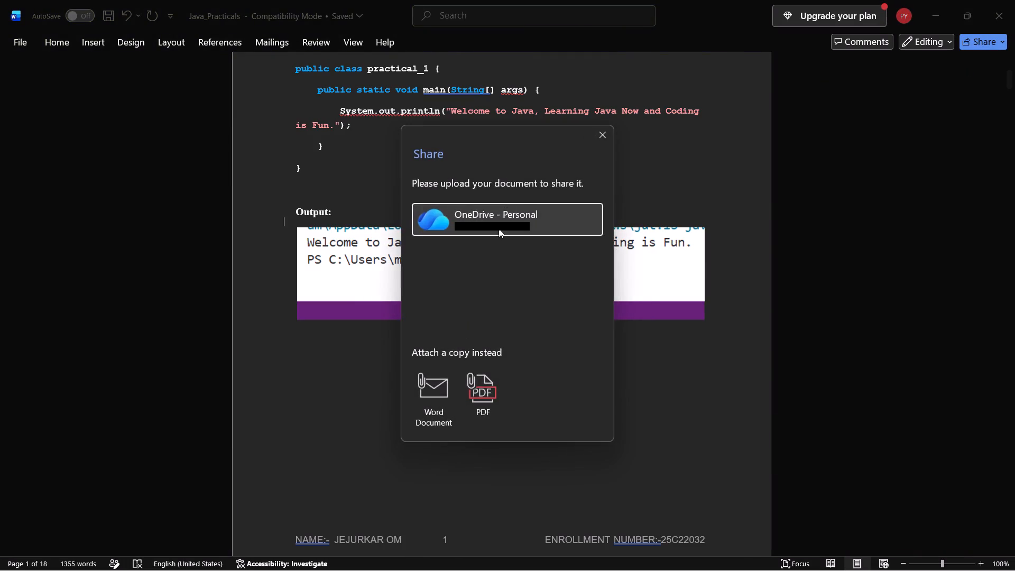
pyautogui.click(499, 228)
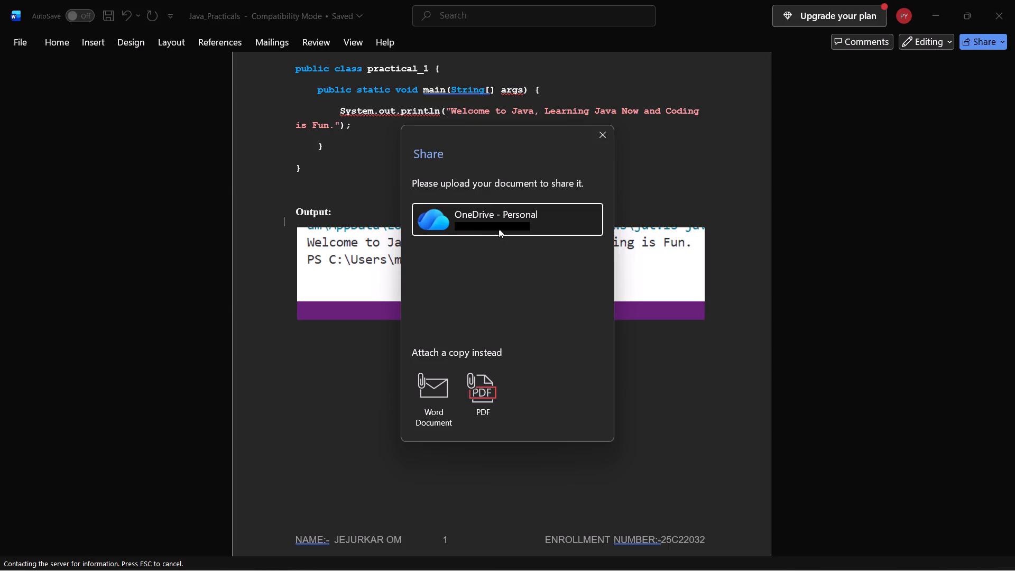
pyautogui.click(499, 228)
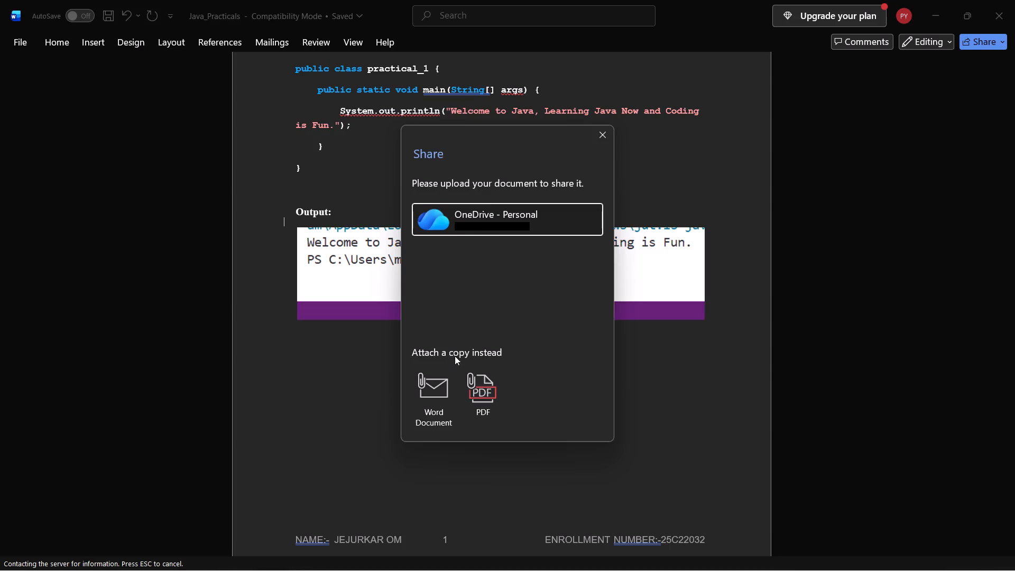
pyautogui.click(459, 352)
pyautogui.click(561, 195)
pyautogui.moveTo(561, 195); pyautogui.dragTo(566, 223)
pyautogui.tripleClick(566, 223)
pyautogui.click(566, 223)
pyautogui.moveTo(566, 223); pyautogui.dragTo(607, 134)
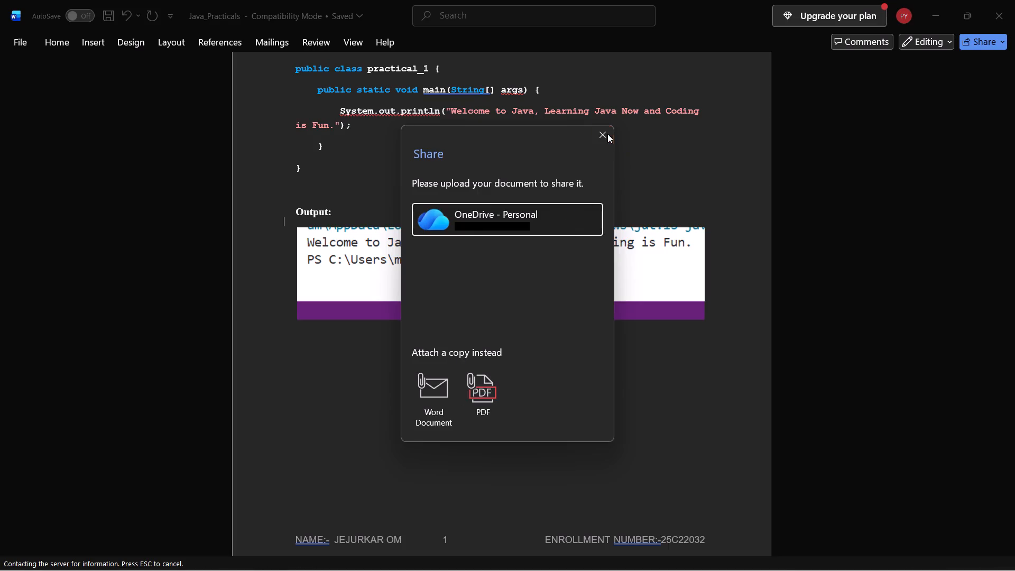
pyautogui.moveTo(607, 134); pyautogui.dragTo(604, 136)
pyautogui.click(604, 136)
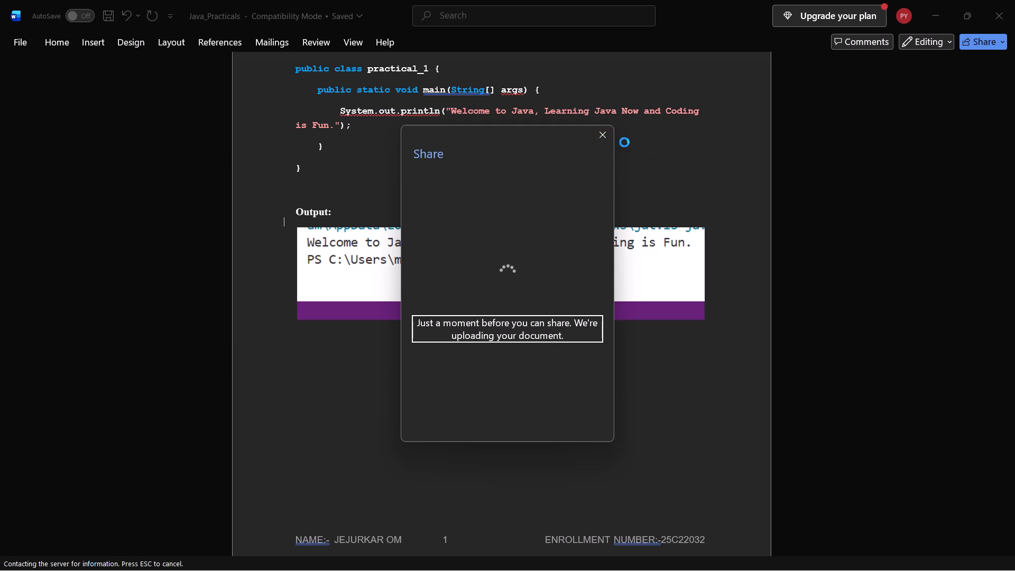
pyautogui.click(596, 132)
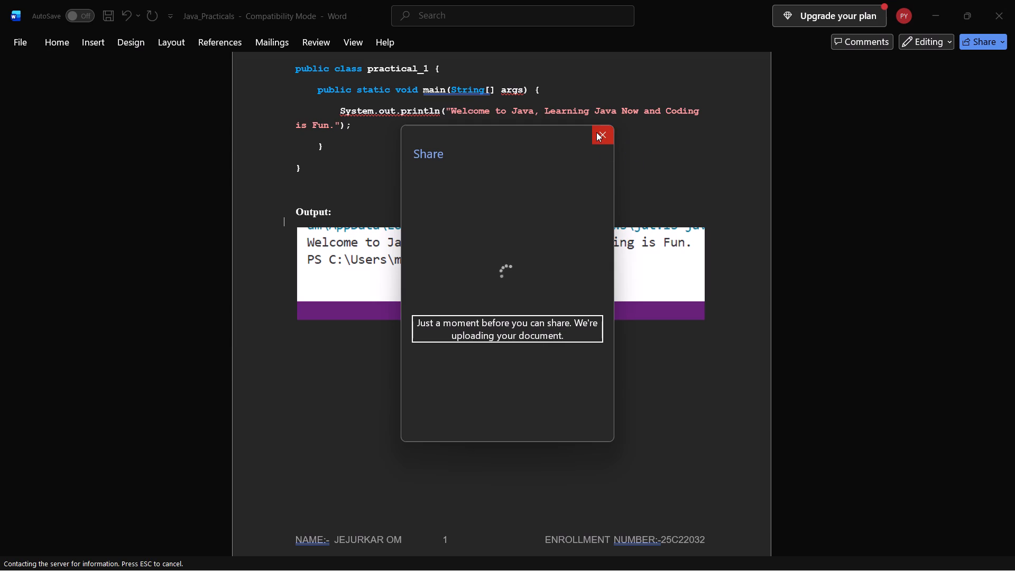
pyautogui.tripleClick(596, 132)
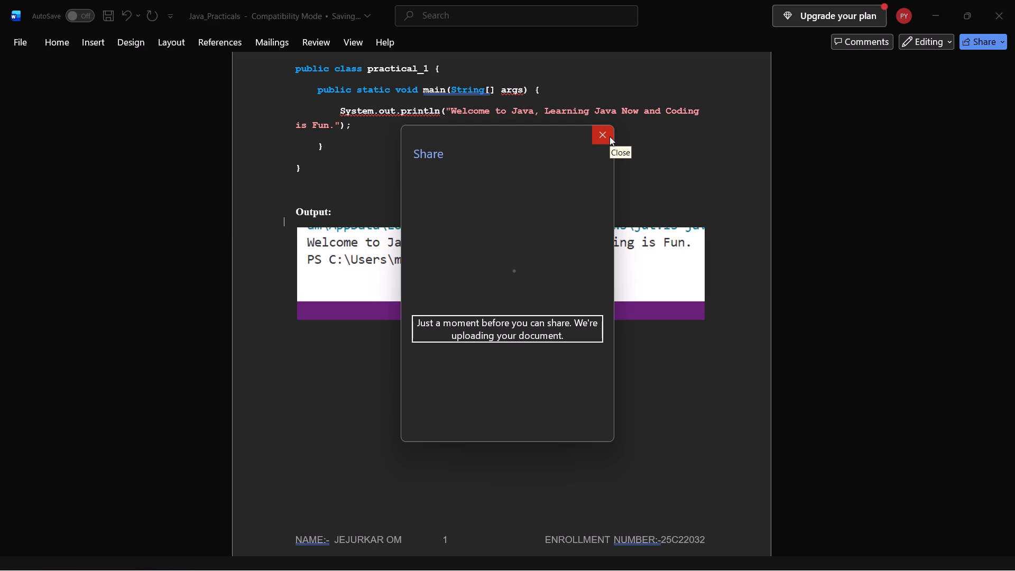
pyautogui.click(610, 136)
# Examine the footer's name, page number and enrollment number across the document's pages, including a zoomed-out overview of all pages.
pyautogui.scroll(15, 593, 222)
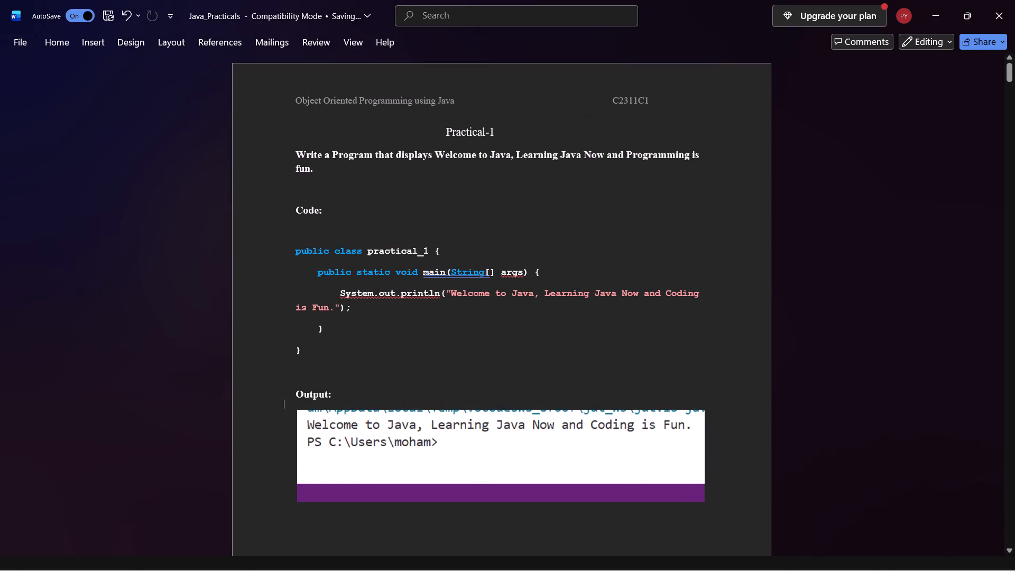
pyautogui.scroll(2, 593, 222)
pyautogui.scroll(-20, 593, 222)
pyautogui.scroll(-15, 593, 222)
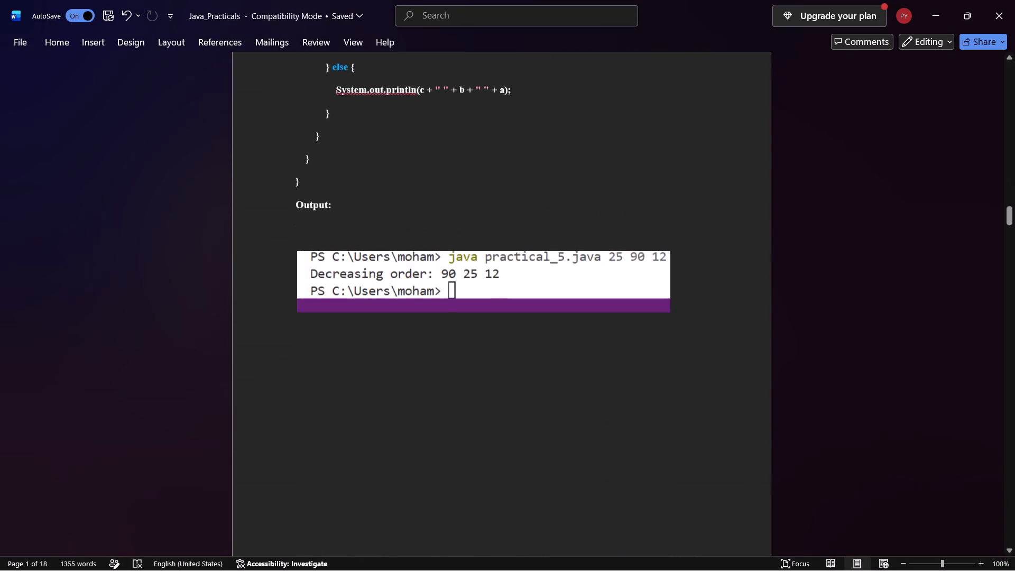
pyautogui.scroll(-20, 593, 222)
pyautogui.scroll(-18, 593, 222)
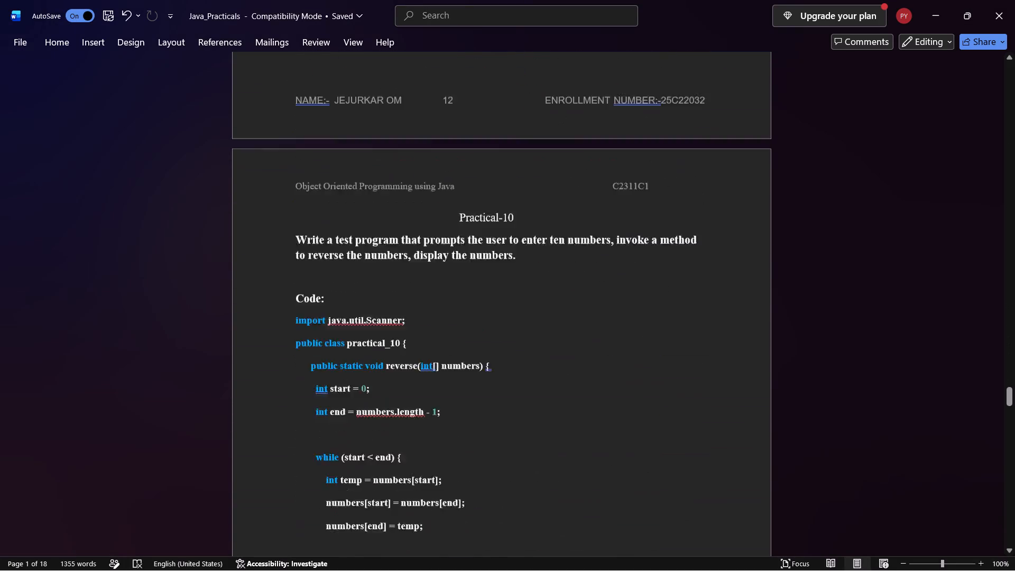
pyautogui.scroll(-14, 593, 222)
pyautogui.scroll(-13, 593, 222)
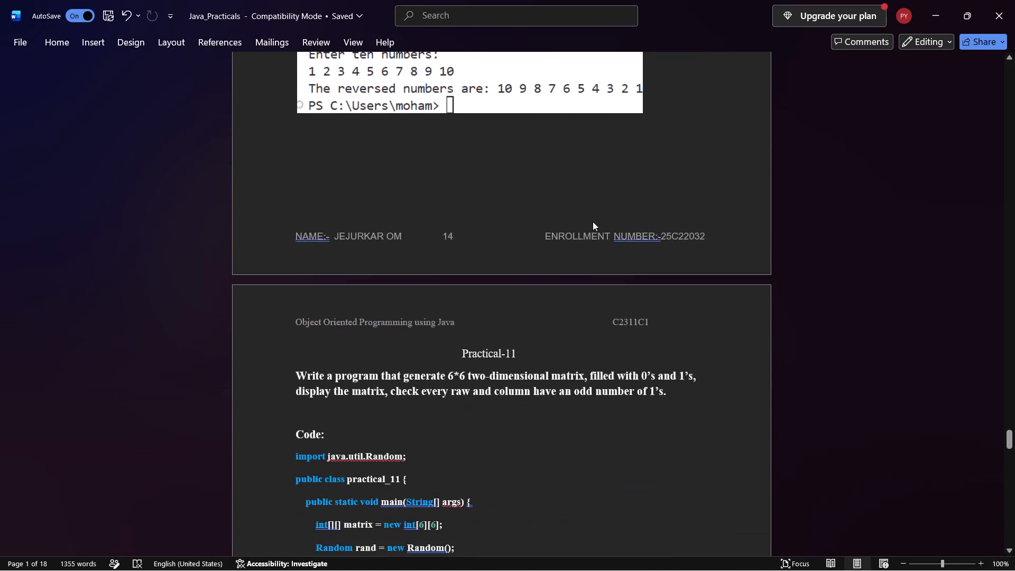
pyautogui.scroll(-15, 593, 222)
pyautogui.scroll(-11, 593, 222)
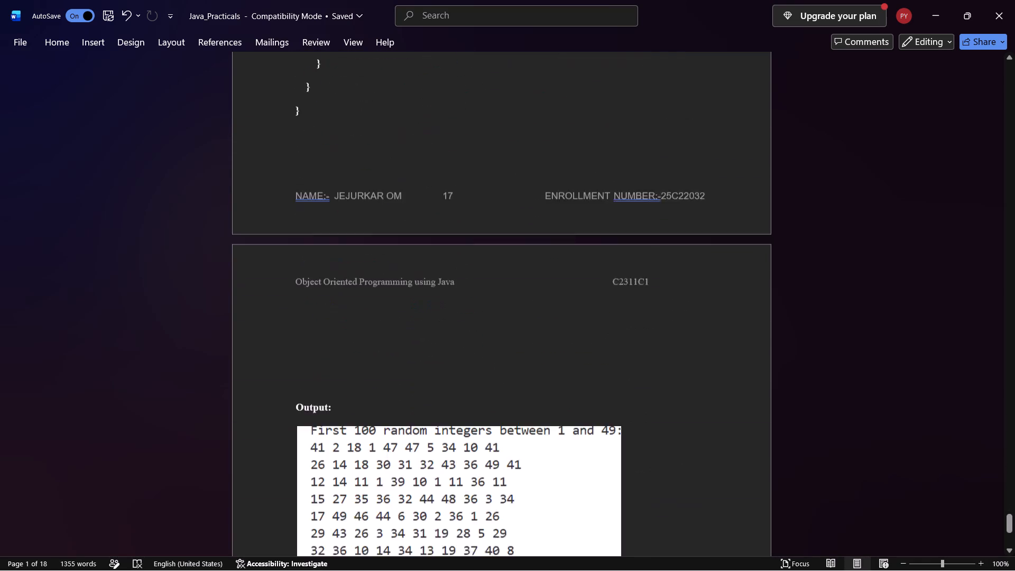
pyautogui.scroll(-15, 593, 222)
pyautogui.keyDown('ctrl'); pyautogui.scroll(-2, 593, 222); pyautogui.keyUp('ctrl')
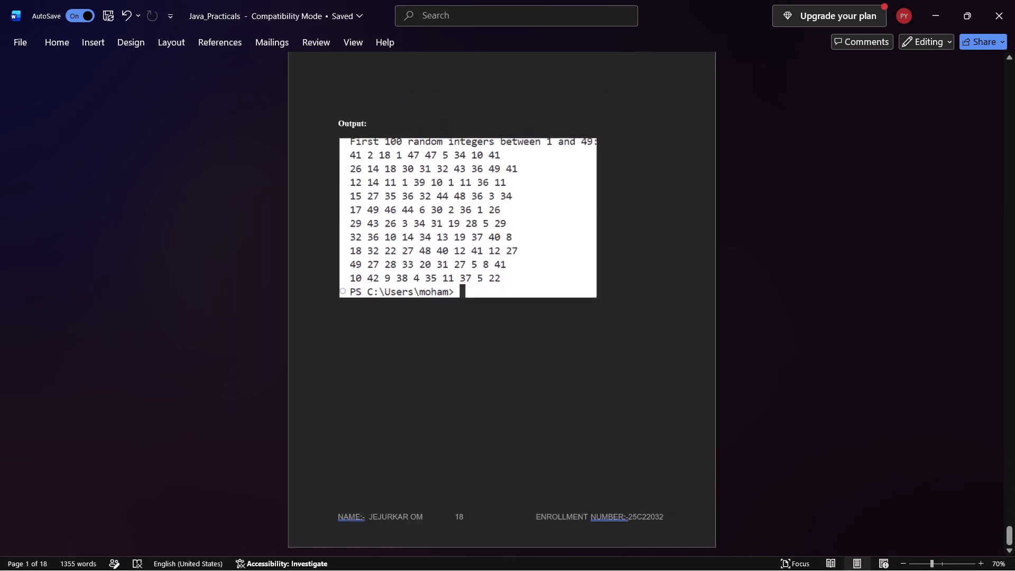
pyautogui.keyDown('ctrl'); pyautogui.scroll(-7, 593, 222); pyautogui.keyUp('ctrl')
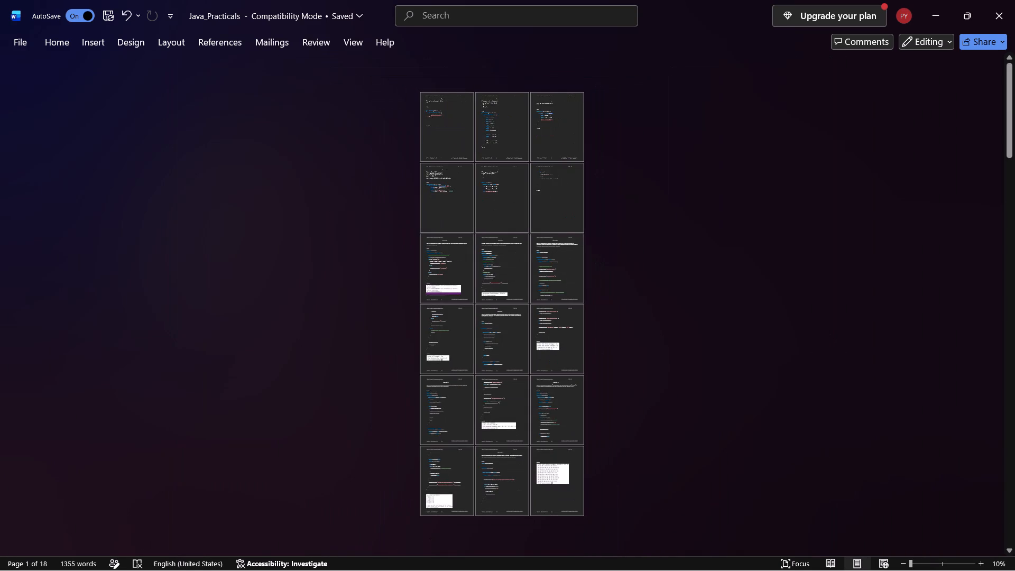
pyautogui.hscroll(1, 593, 222)
pyautogui.click(593, 222)
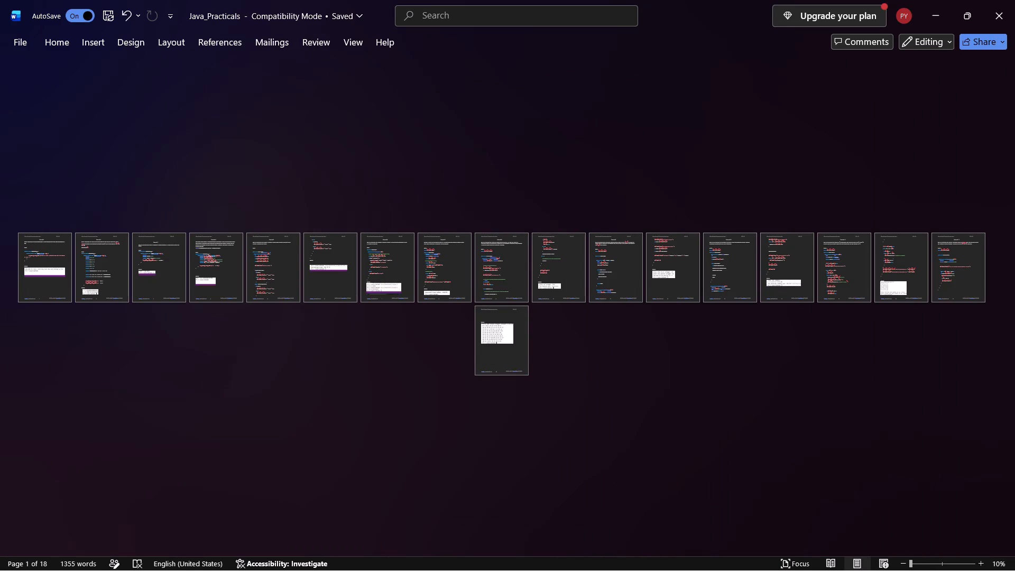
pyautogui.scroll(8, 578, 252)
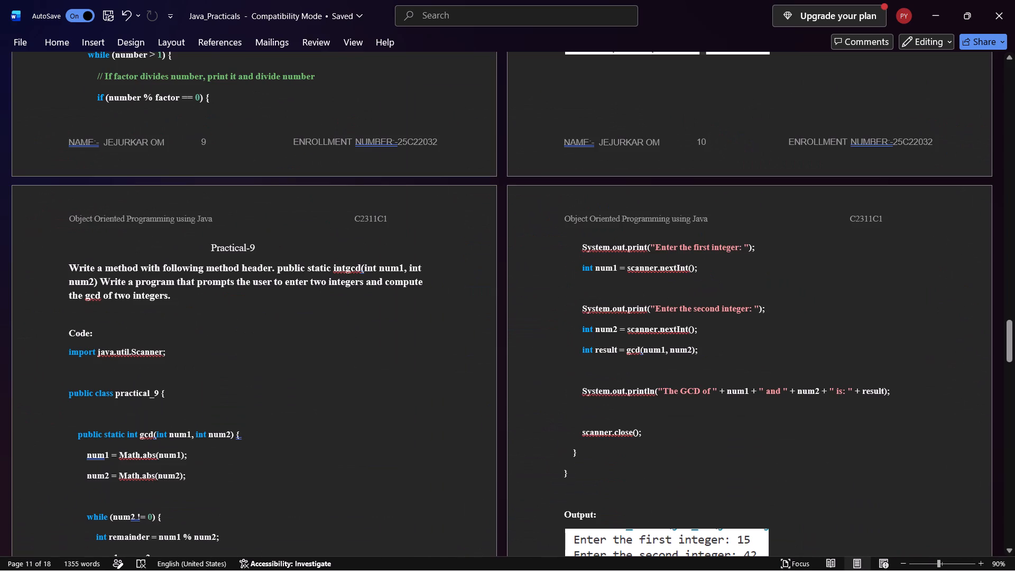
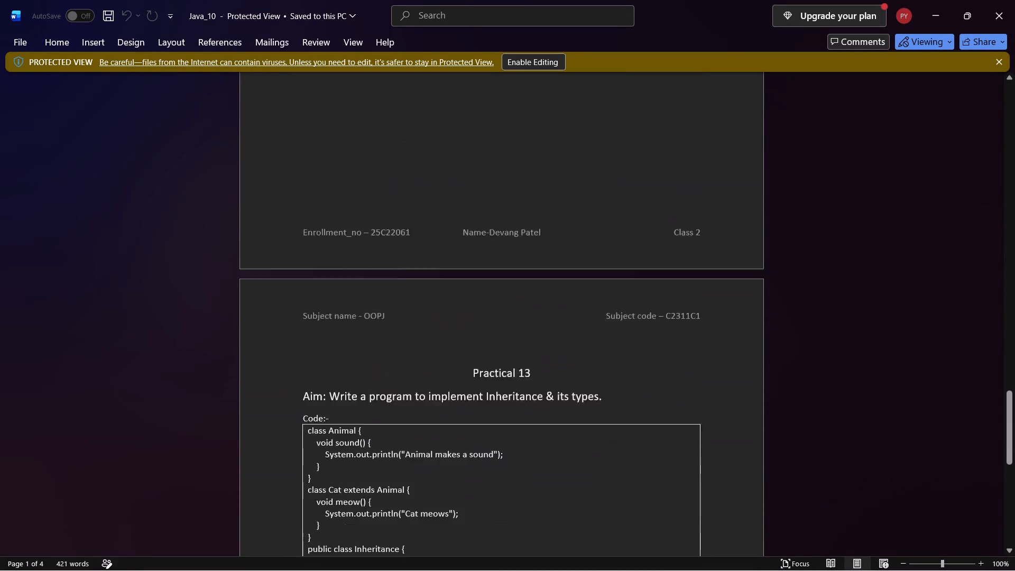
# Enable editing for the Java_10 document that is open in Protected View.
pyautogui.scroll(2, 665, 222)
pyautogui.click(665, 222)
pyautogui.click(665, 222)
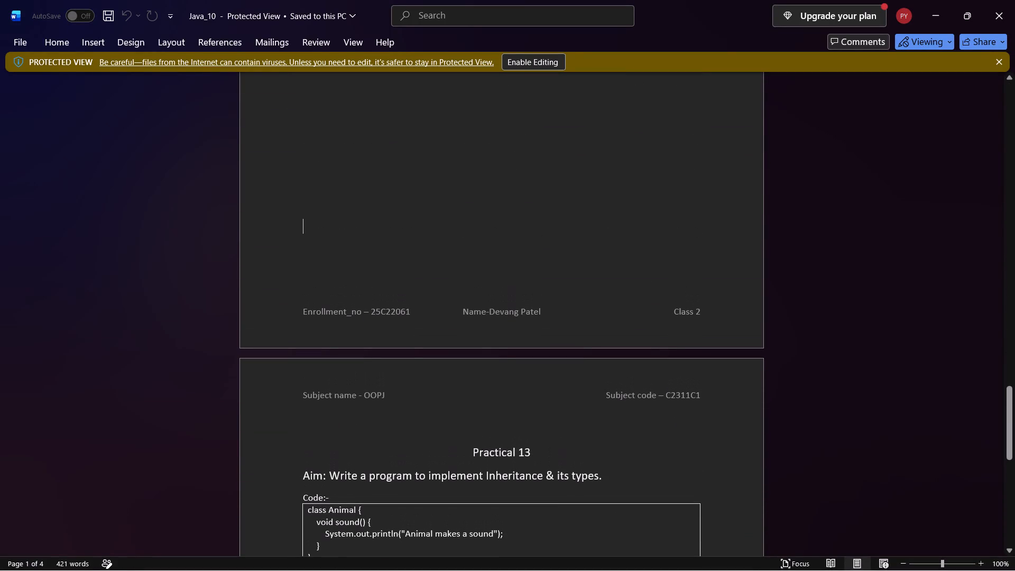
pyautogui.click(520, 56)
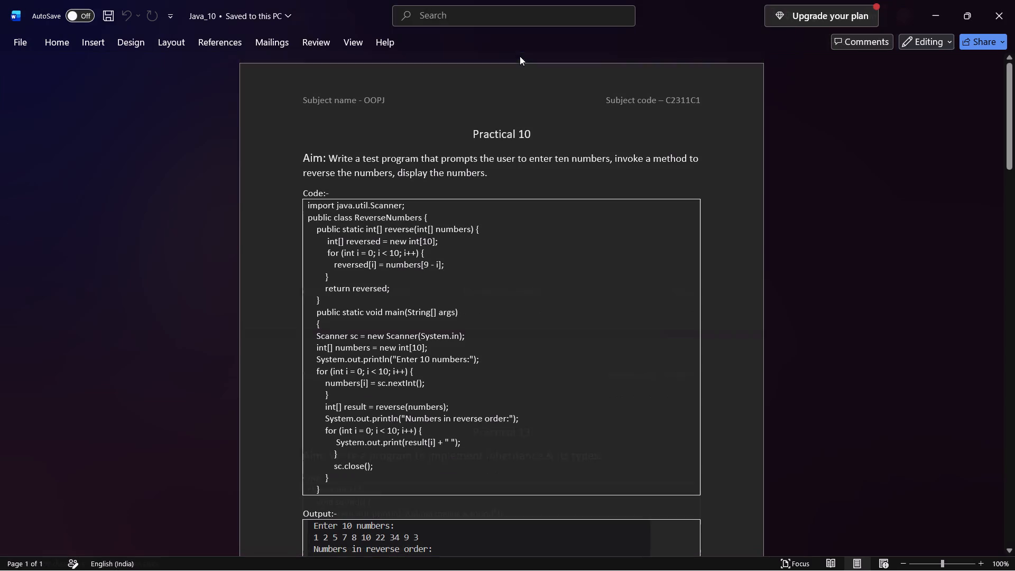
# Examine the four practical pages side by side in a zoomed-out overview.
pyautogui.click(540, 130)
pyautogui.keyDown('ctrl'); pyautogui.scroll(-1, 540, 130); pyautogui.keyUp('ctrl')
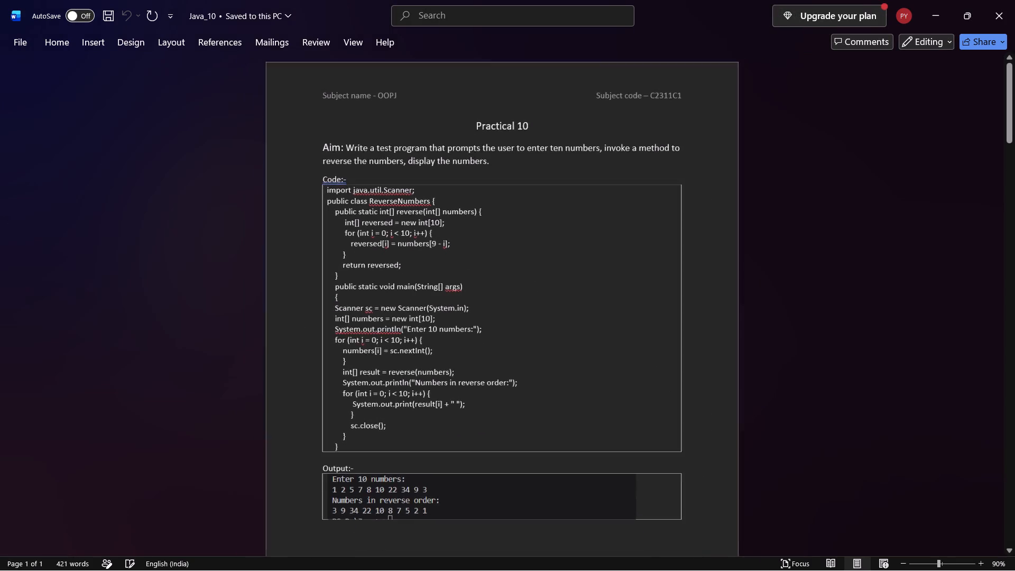
pyautogui.keyDown('ctrl'); pyautogui.scroll(-8, 540, 130); pyautogui.keyUp('ctrl')
pyautogui.keyDown('ctrl'); pyautogui.scroll(2, 567, 272); pyautogui.keyUp('ctrl')
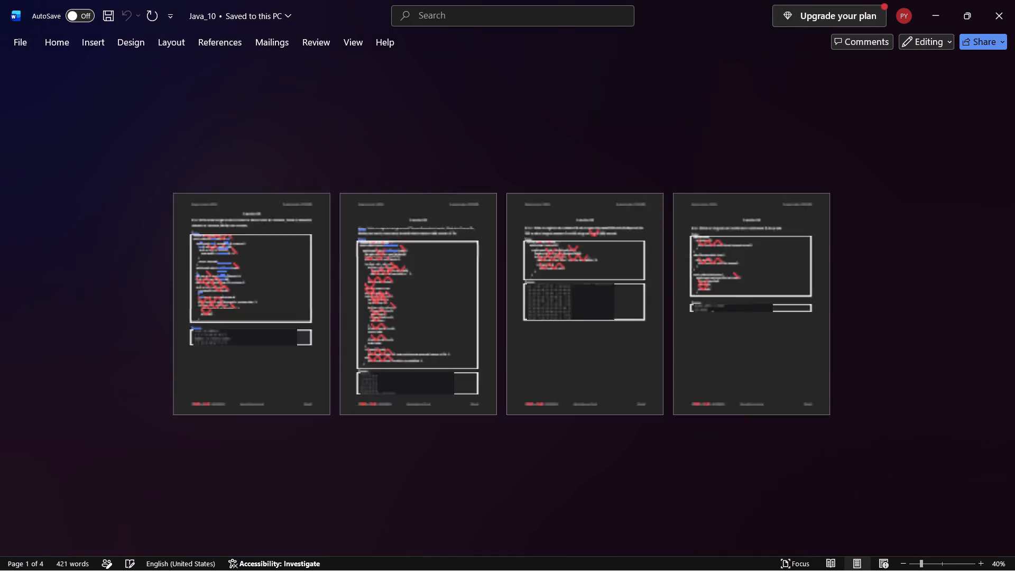
pyautogui.keyDown('ctrl'); pyautogui.scroll(3, 567, 272); pyautogui.keyUp('ctrl')
pyautogui.keyDown('ctrl'); pyautogui.scroll(-2, 567, 272); pyautogui.keyUp('ctrl')
pyautogui.hscroll(-1, 567, 272)
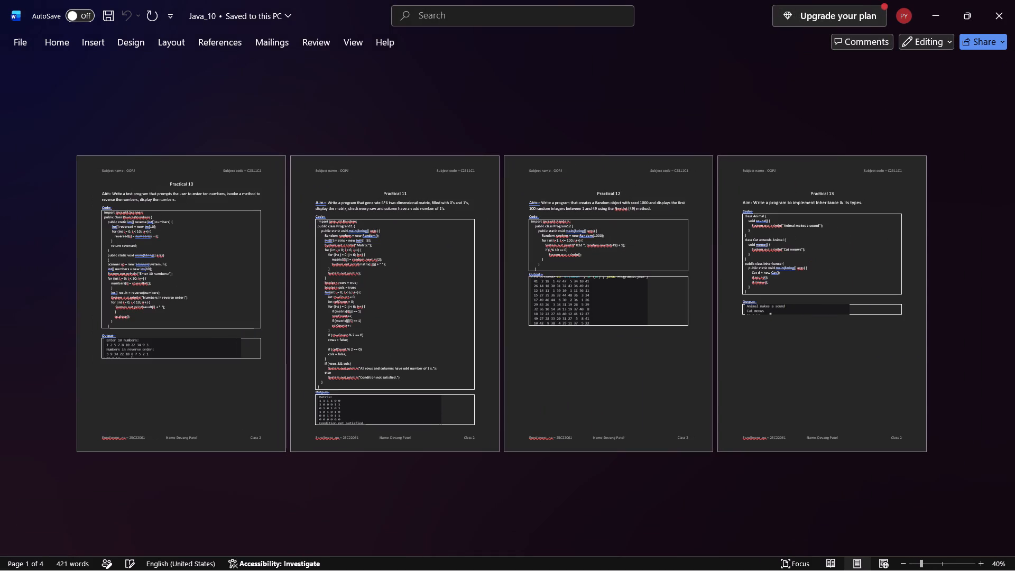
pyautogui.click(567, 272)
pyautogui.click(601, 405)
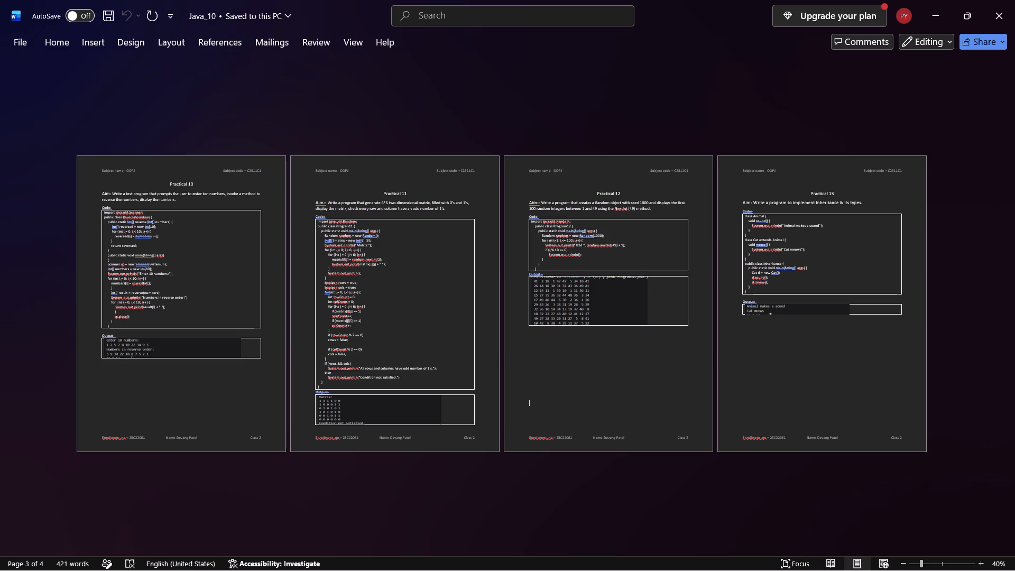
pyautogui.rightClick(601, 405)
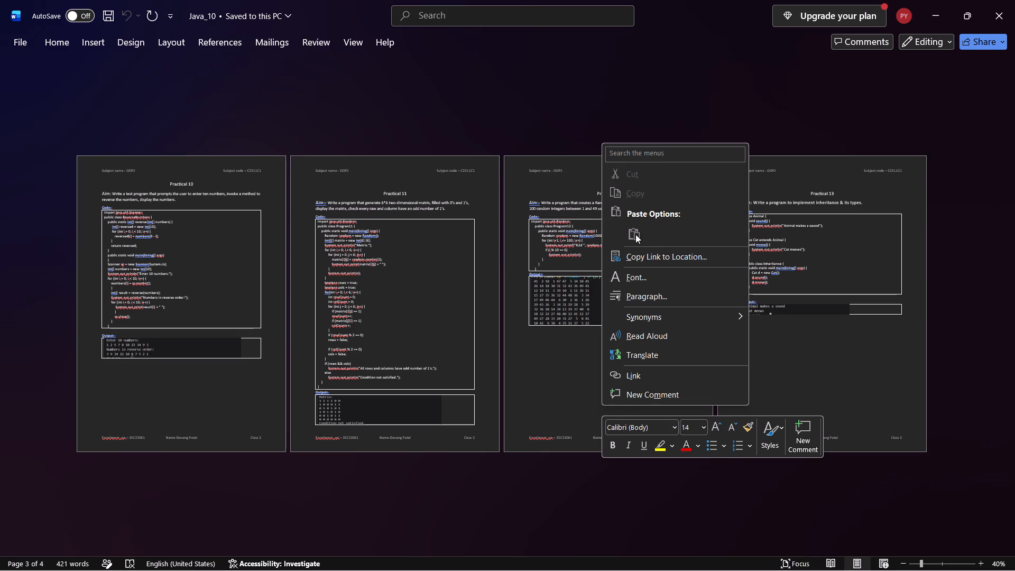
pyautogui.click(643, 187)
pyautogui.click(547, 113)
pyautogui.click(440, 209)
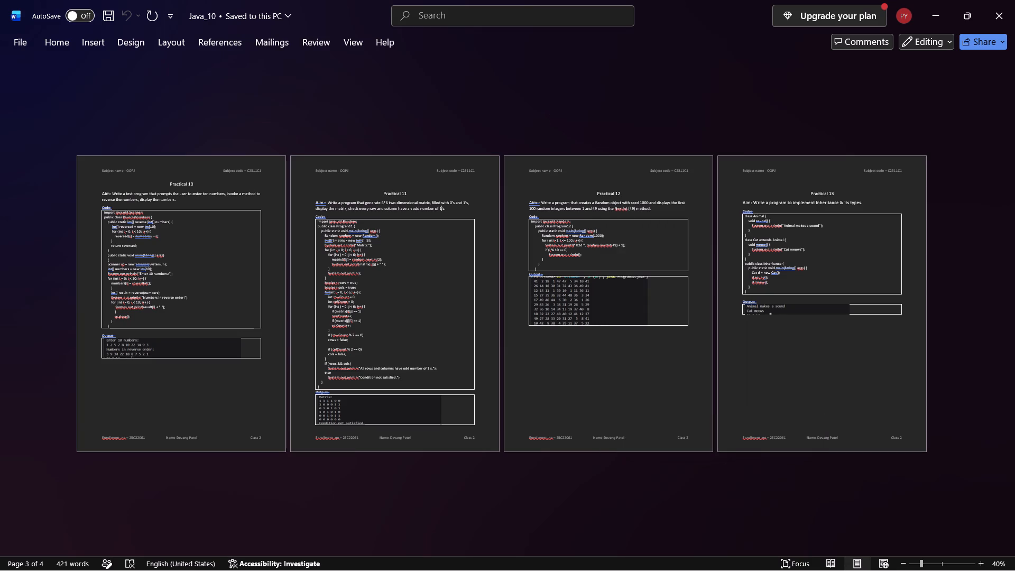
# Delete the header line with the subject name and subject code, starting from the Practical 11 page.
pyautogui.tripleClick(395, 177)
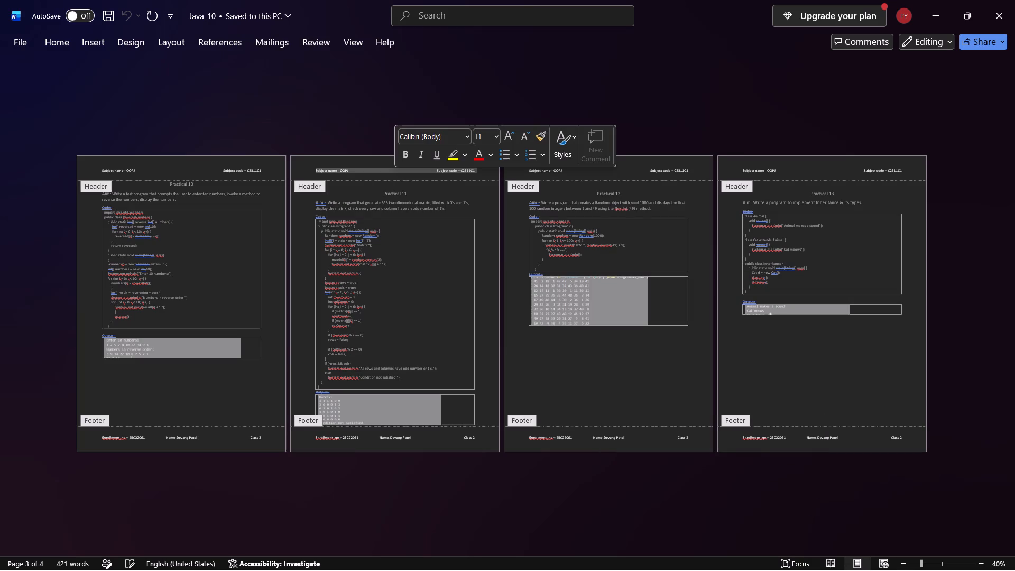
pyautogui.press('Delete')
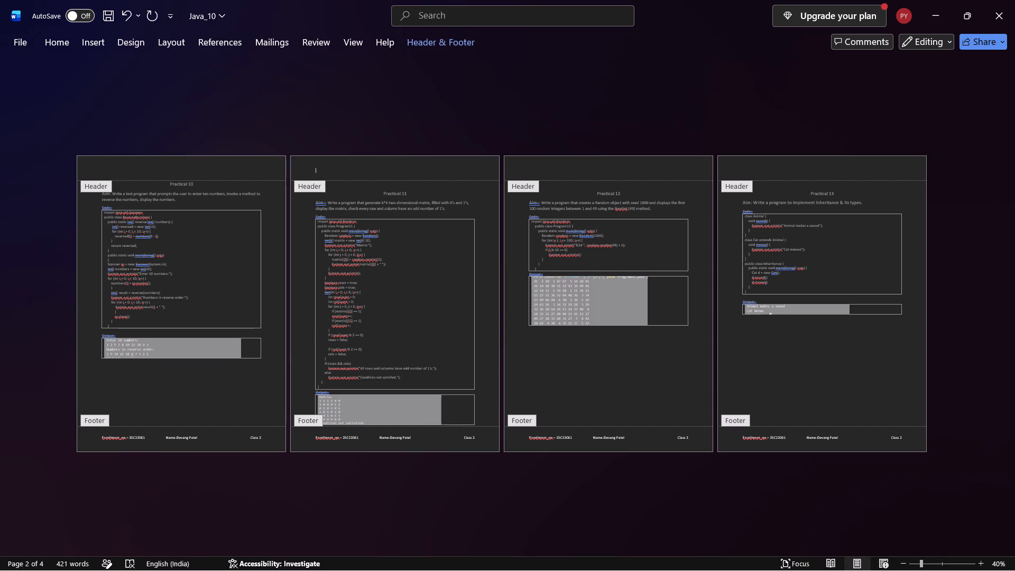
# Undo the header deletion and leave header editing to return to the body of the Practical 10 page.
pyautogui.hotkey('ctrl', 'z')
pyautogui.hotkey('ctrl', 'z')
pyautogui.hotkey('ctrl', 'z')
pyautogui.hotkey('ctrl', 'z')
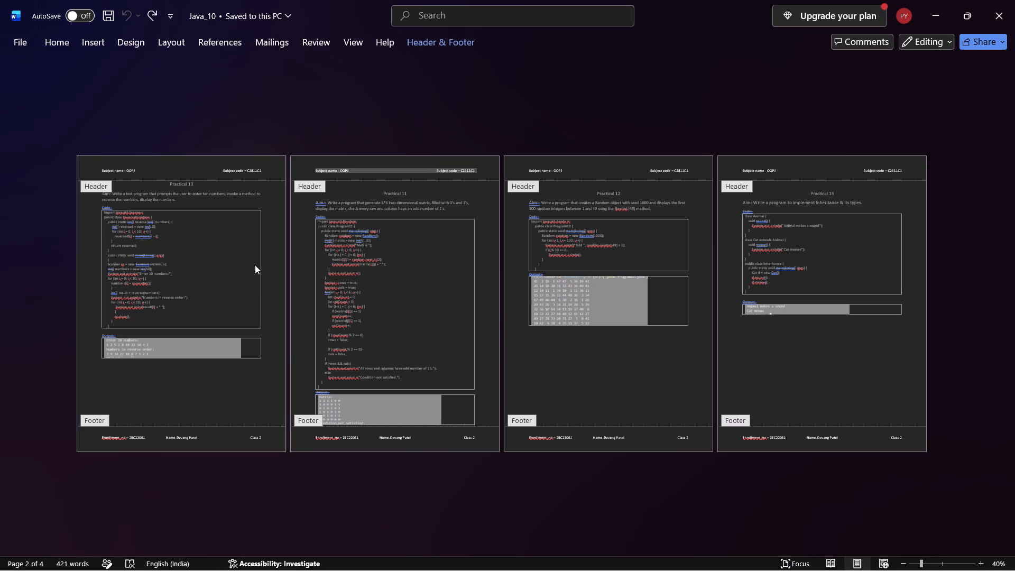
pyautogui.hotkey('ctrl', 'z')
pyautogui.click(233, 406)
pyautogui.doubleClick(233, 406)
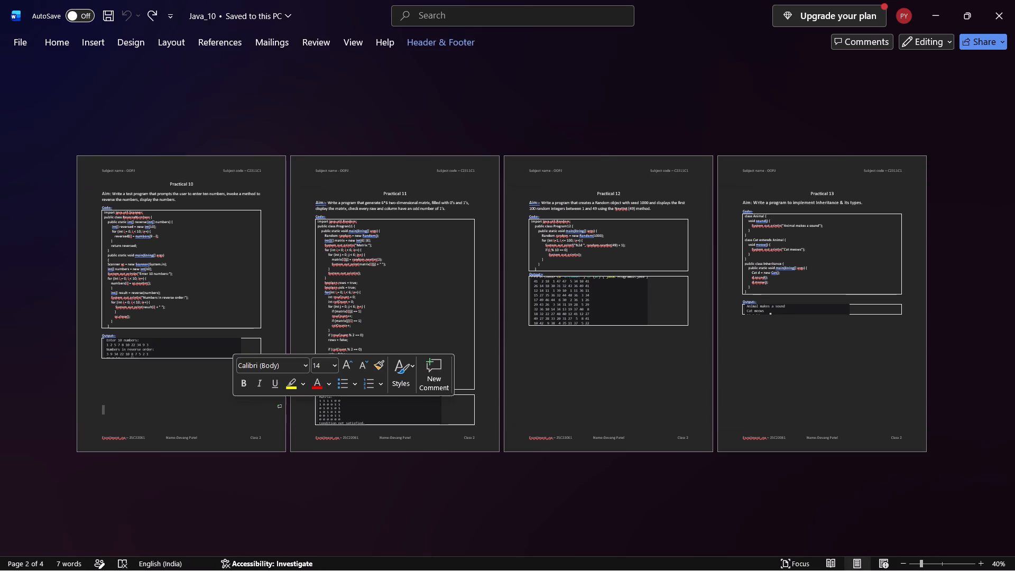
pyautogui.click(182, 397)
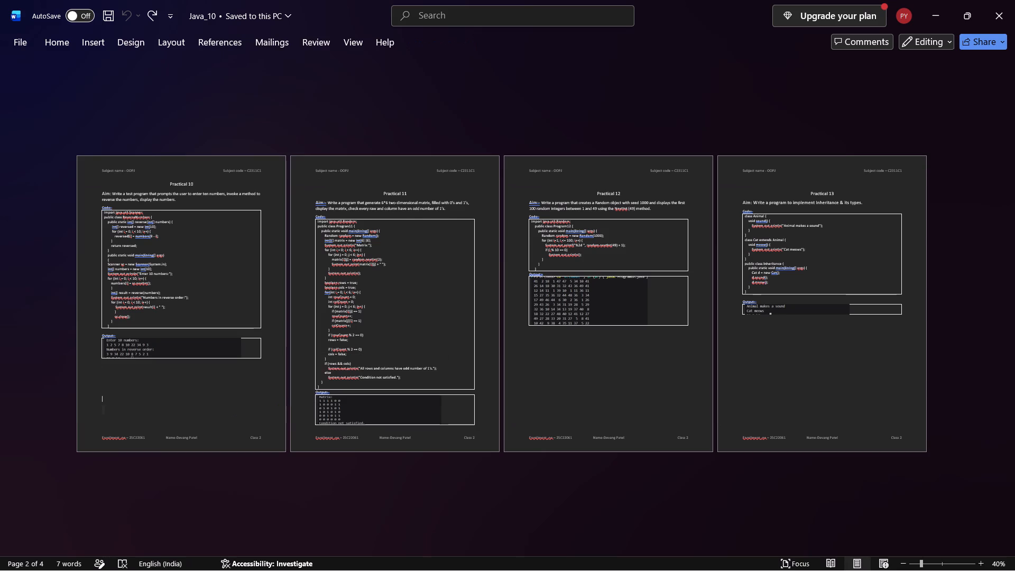
# Delete the extra blank line at the end of the Practical 10 page, above the Practical 11 heading.
pyautogui.press('Delete')
pyautogui.rightClick(182, 397)
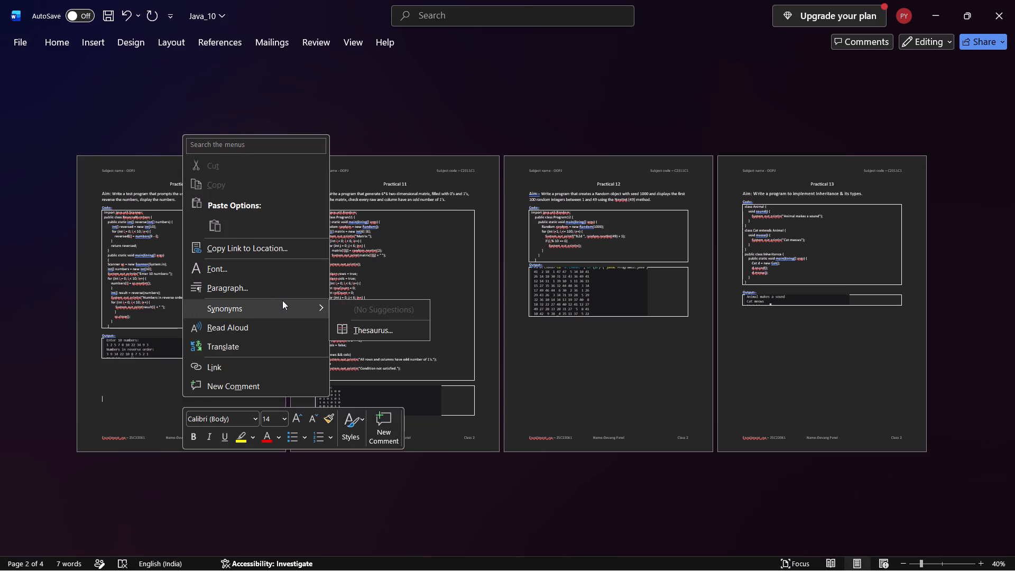
pyautogui.click(151, 400)
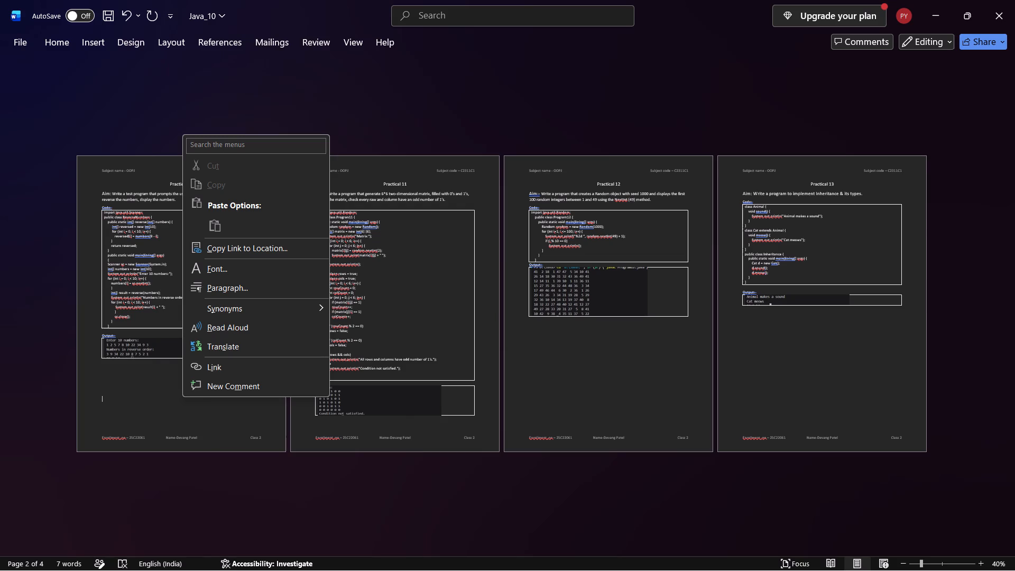
pyautogui.click(151, 400)
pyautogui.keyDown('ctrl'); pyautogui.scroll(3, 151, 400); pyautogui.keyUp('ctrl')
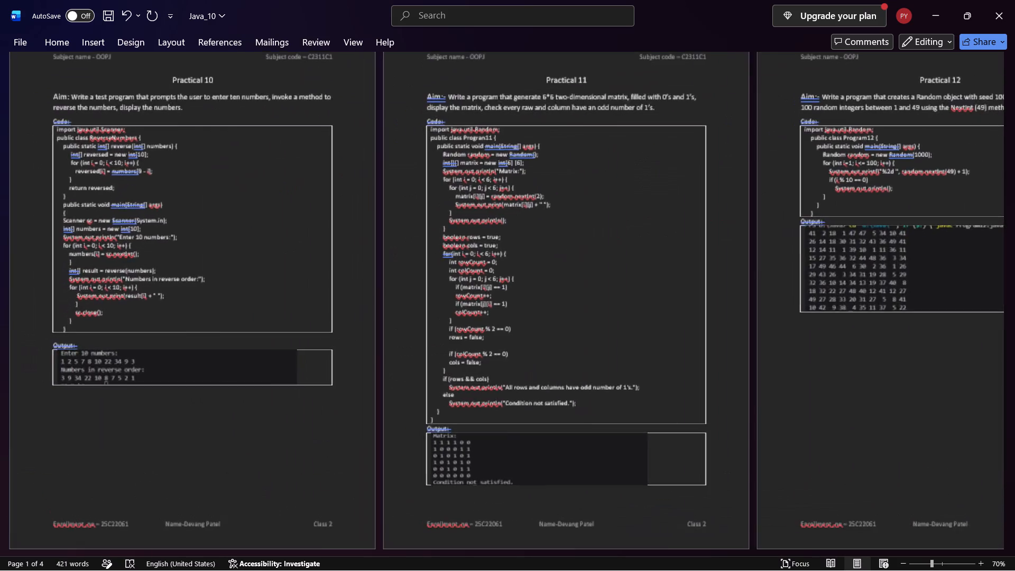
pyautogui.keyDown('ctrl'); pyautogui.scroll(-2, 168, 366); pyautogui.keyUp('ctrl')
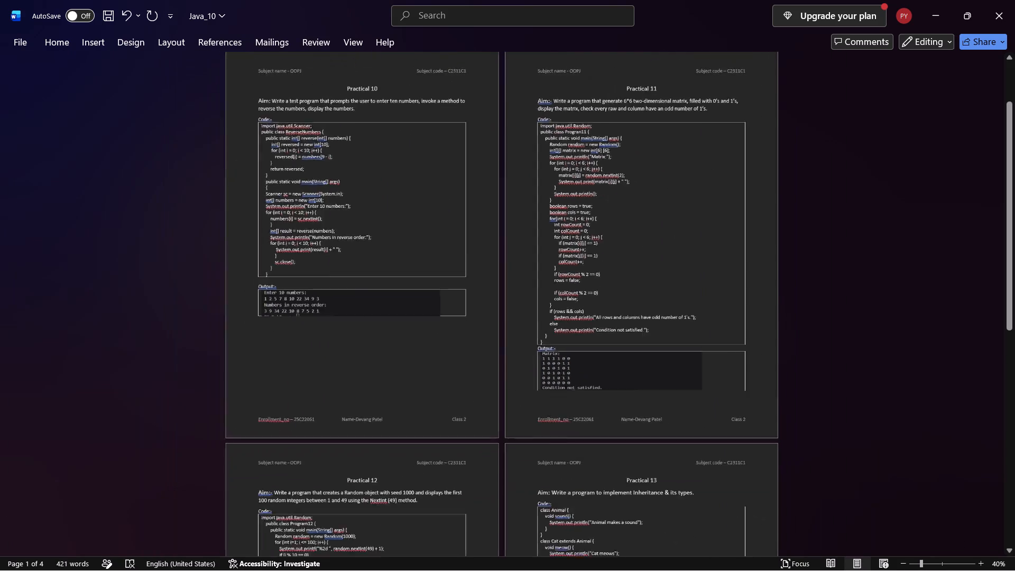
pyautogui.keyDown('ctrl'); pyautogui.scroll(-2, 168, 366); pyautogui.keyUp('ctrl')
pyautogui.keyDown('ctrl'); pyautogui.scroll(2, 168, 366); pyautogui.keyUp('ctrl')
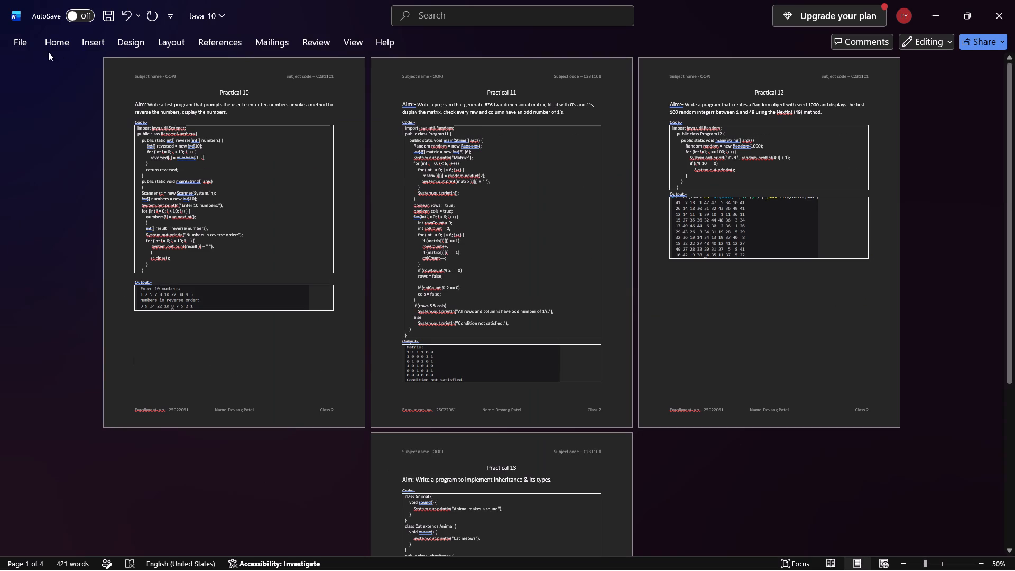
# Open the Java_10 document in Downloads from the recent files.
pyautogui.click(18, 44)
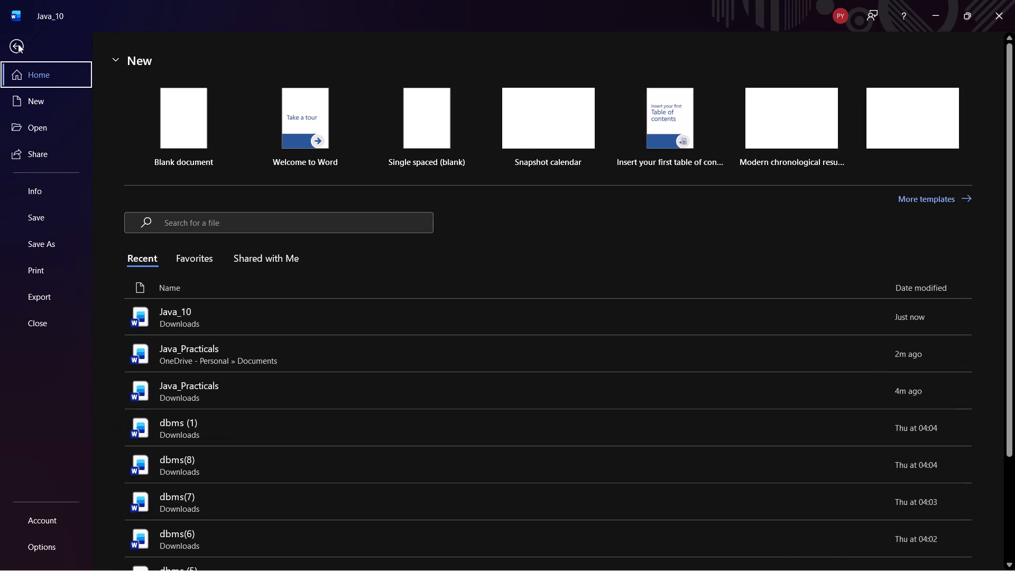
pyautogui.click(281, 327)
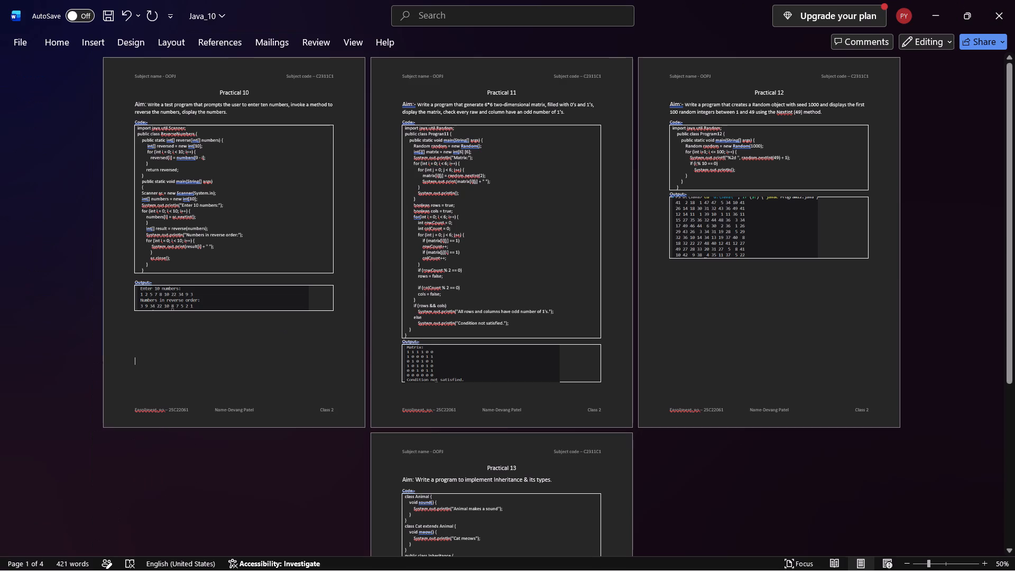
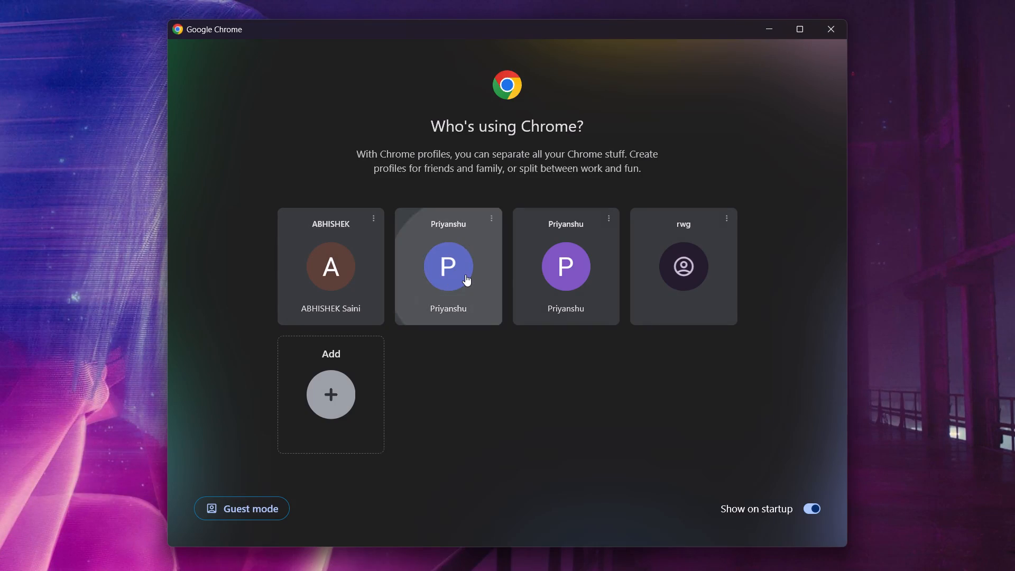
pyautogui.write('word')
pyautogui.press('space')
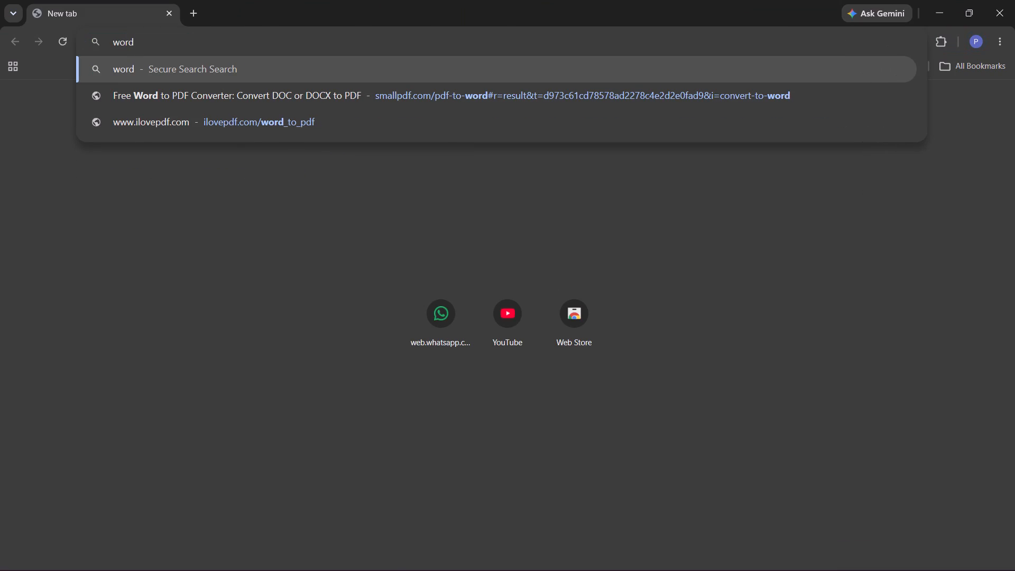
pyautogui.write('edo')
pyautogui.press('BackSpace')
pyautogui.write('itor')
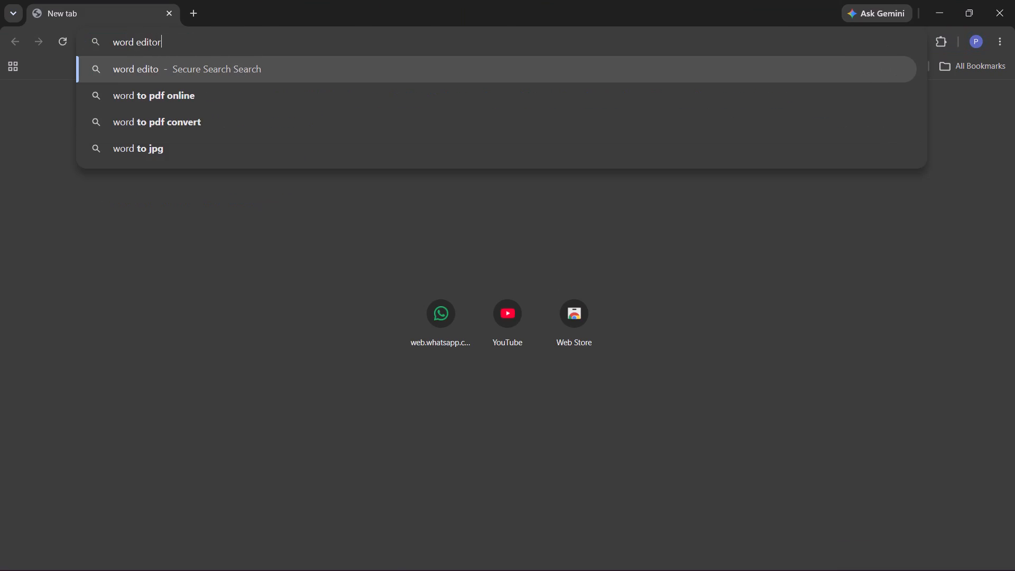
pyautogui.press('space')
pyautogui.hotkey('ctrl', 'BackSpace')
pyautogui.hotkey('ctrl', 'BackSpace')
# Enter a web search query in Chrome beginning with "word pages".
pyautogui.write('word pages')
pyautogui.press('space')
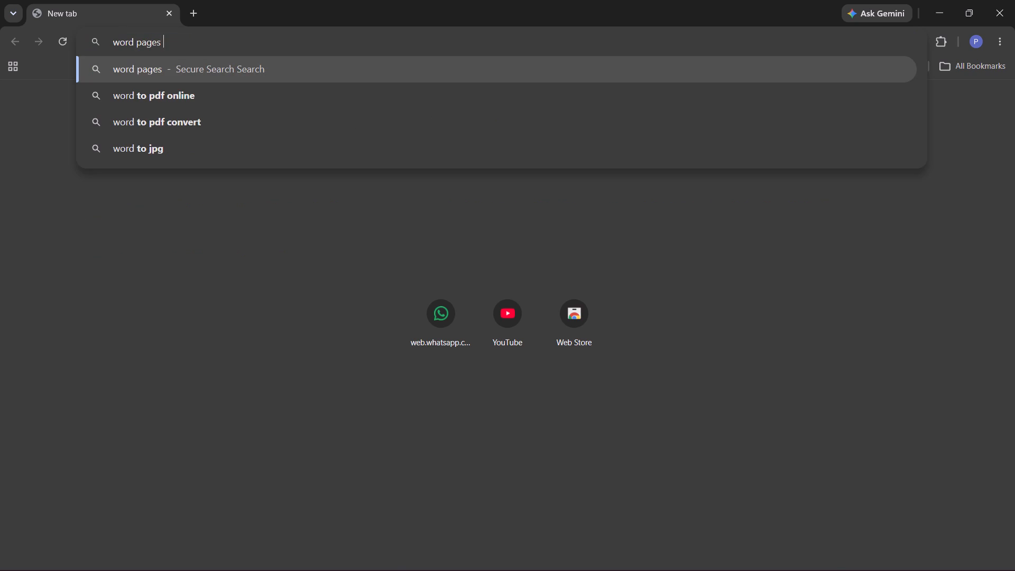
# Search the web for "word pages delete".
pyautogui.write('delete')
pyautogui.press('space')
pyautogui.press('Return')
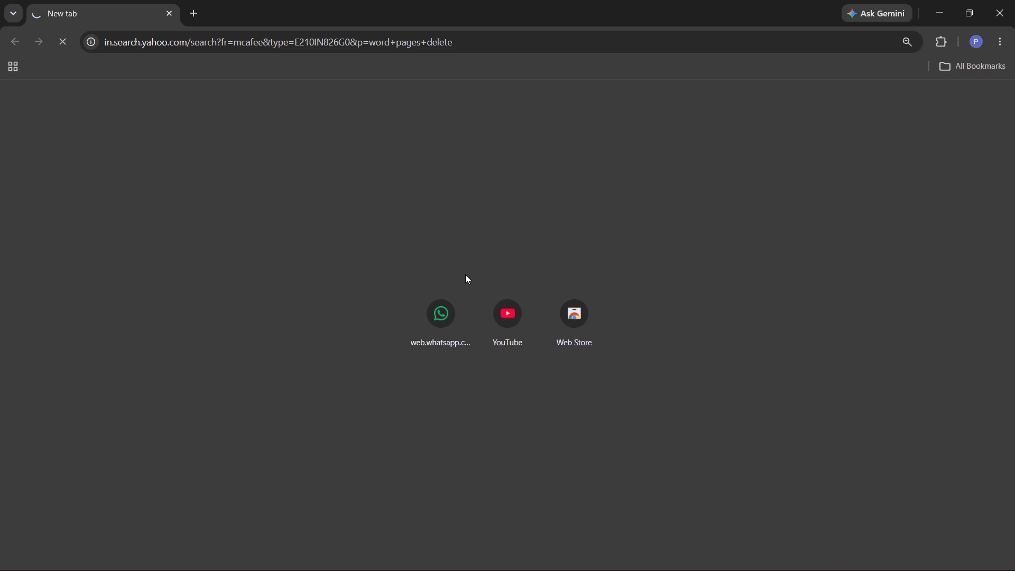
pyautogui.click(561, 39)
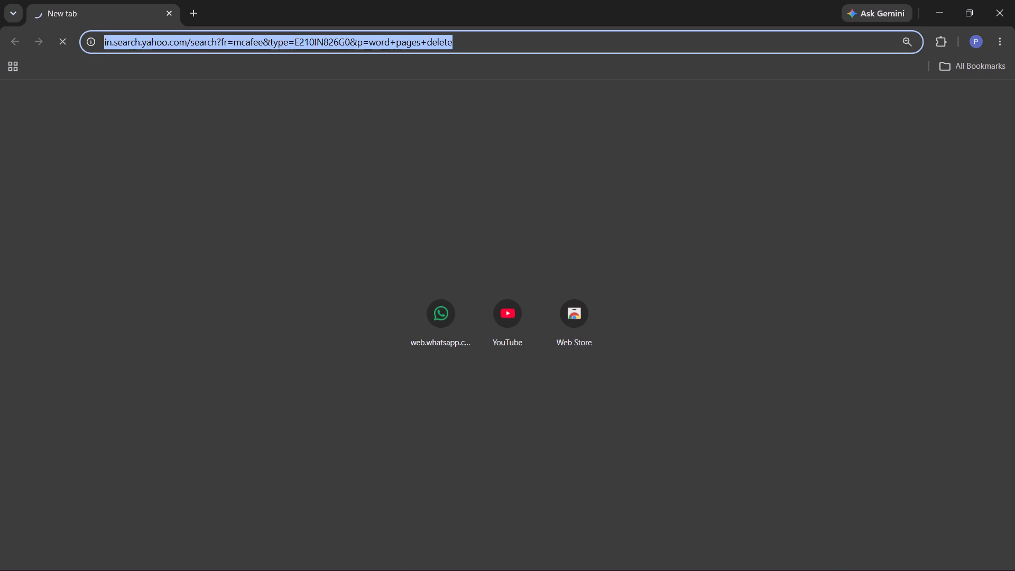
pyautogui.click(498, 224)
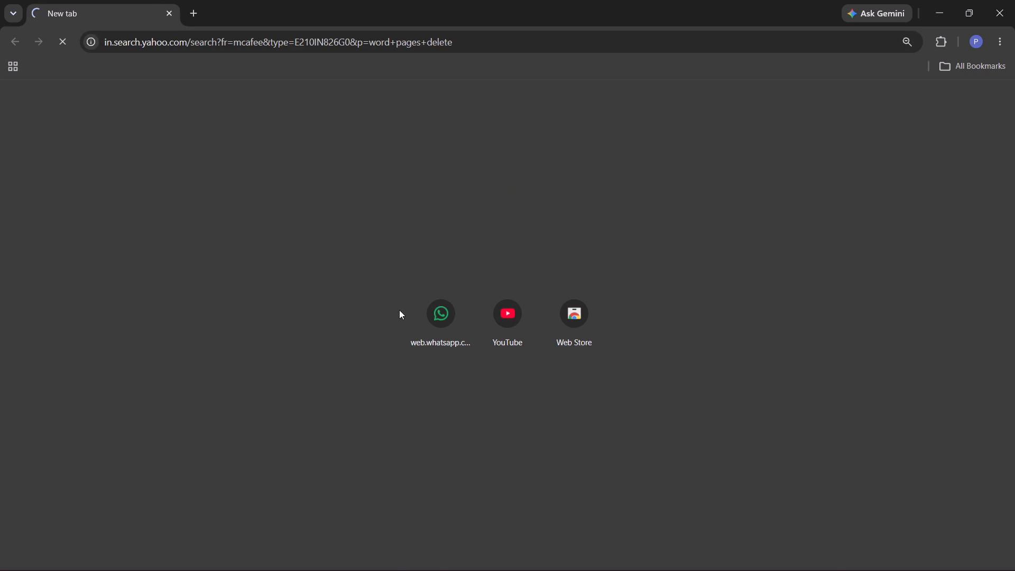
pyautogui.click(491, 49)
pyautogui.click(491, 192)
pyautogui.click(486, 46)
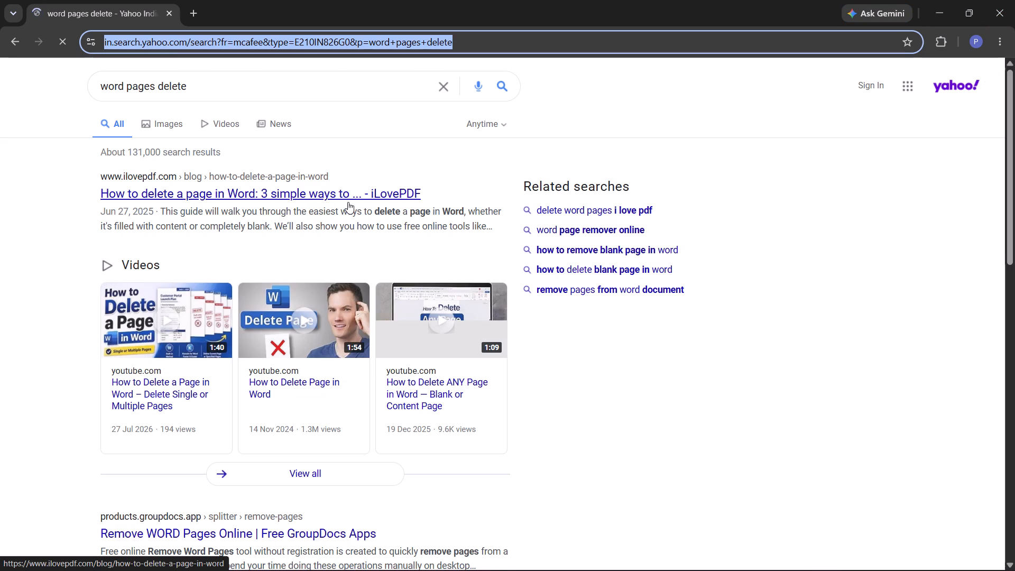
# Look through the search results on deleting pages in Word, and close the browser.
pyautogui.scroll(-1, 348, 202)
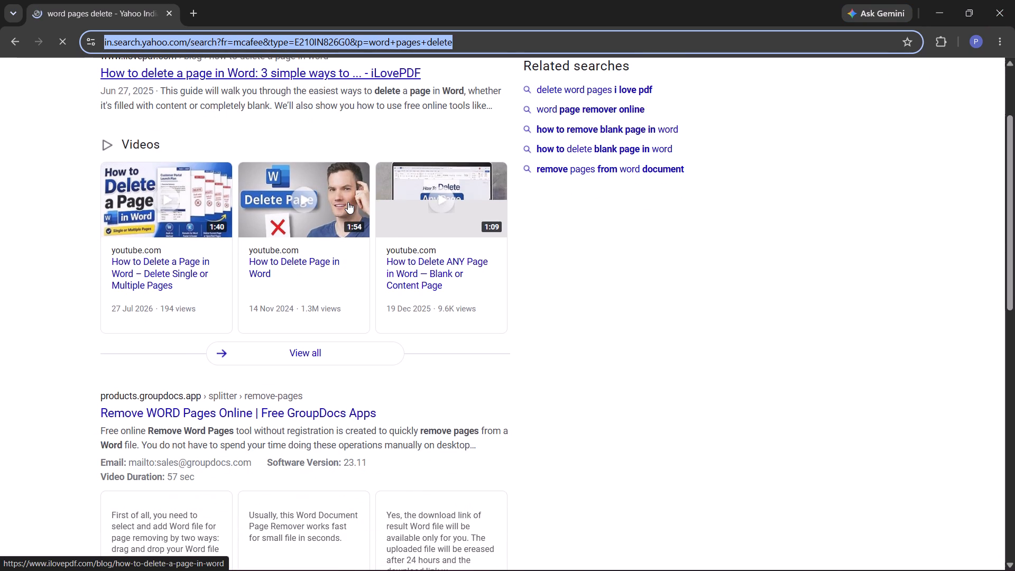
pyautogui.scroll(2, 348, 202)
pyautogui.scroll(-3, 593, 305)
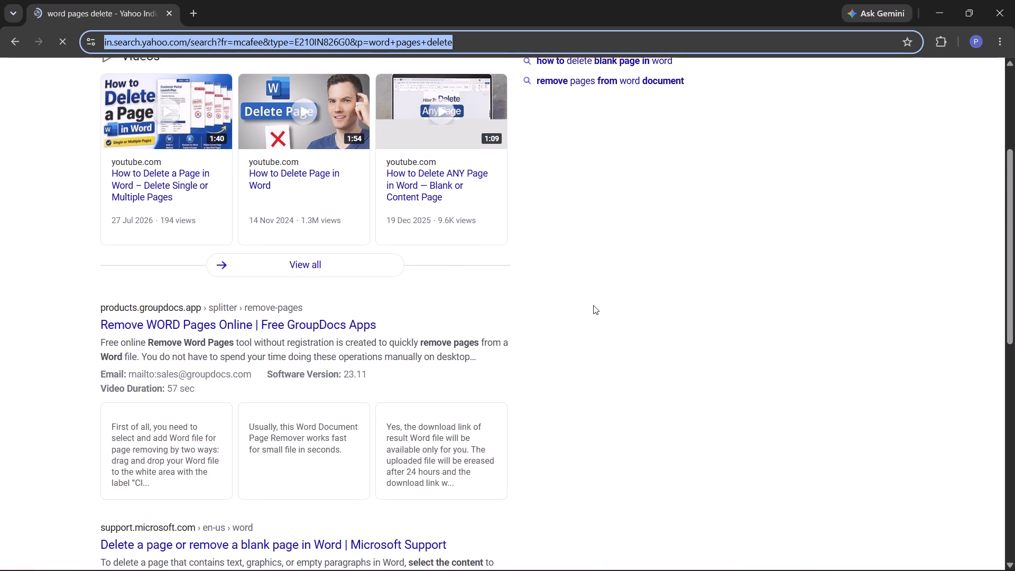
pyautogui.scroll(-2, 593, 305)
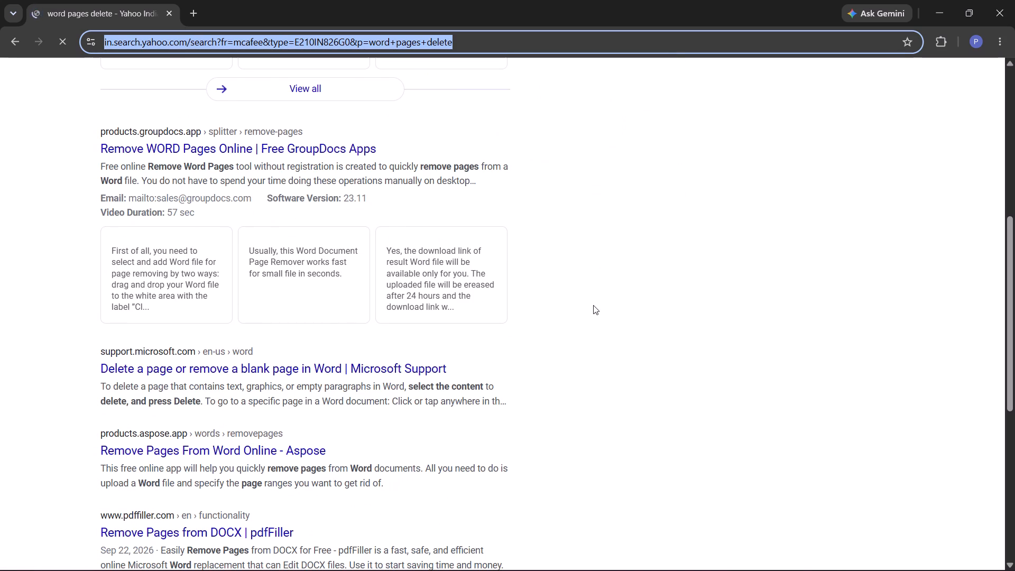
pyautogui.scroll(-4, 593, 305)
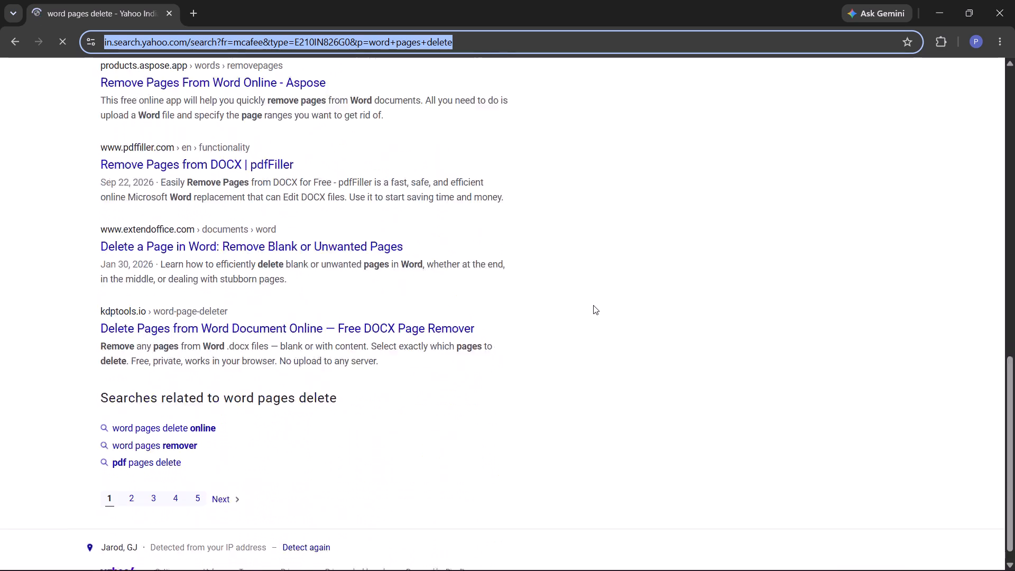
pyautogui.scroll(-3, 593, 305)
pyautogui.scroll(6, 593, 305)
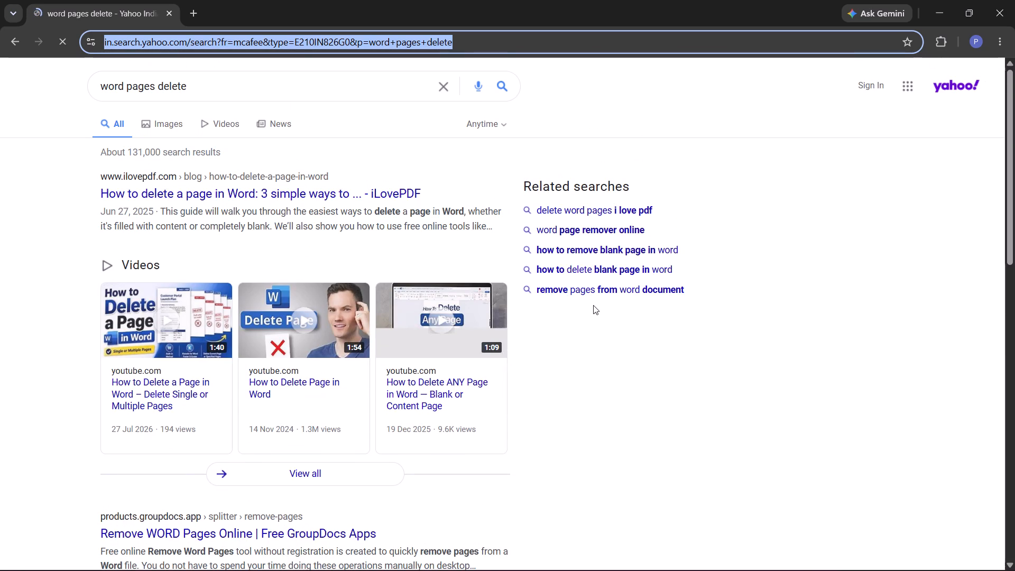
pyautogui.click(1014, 0)
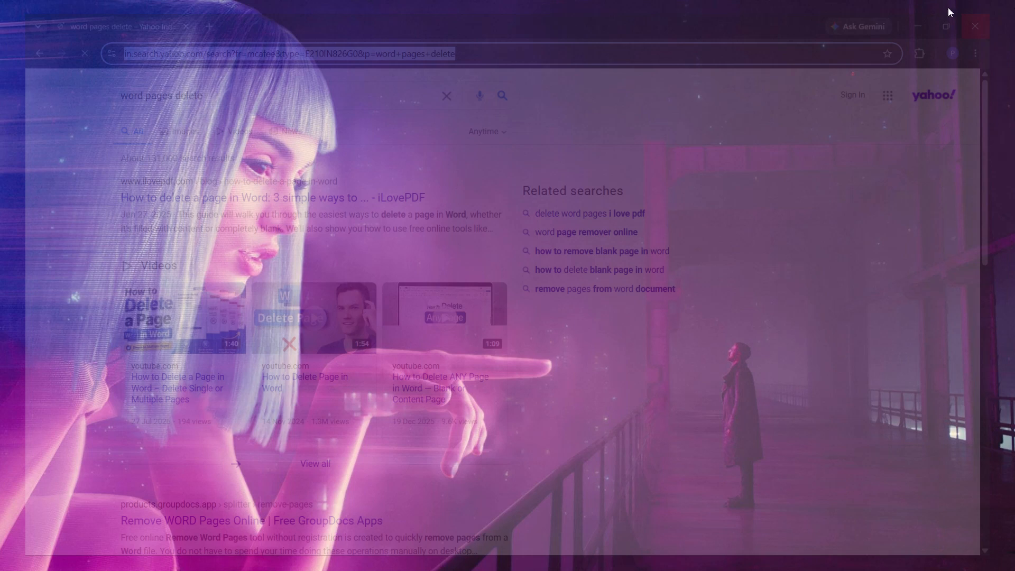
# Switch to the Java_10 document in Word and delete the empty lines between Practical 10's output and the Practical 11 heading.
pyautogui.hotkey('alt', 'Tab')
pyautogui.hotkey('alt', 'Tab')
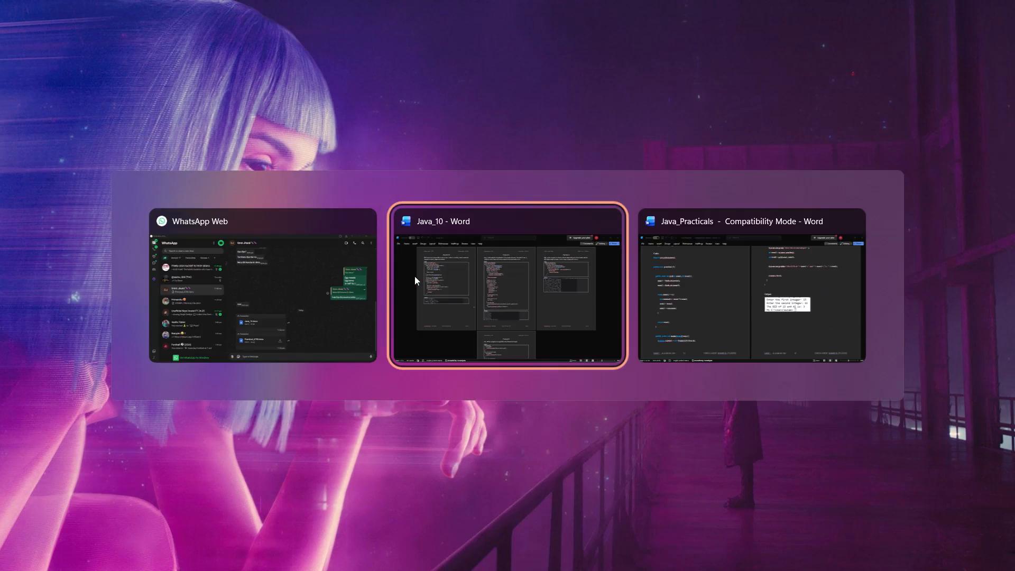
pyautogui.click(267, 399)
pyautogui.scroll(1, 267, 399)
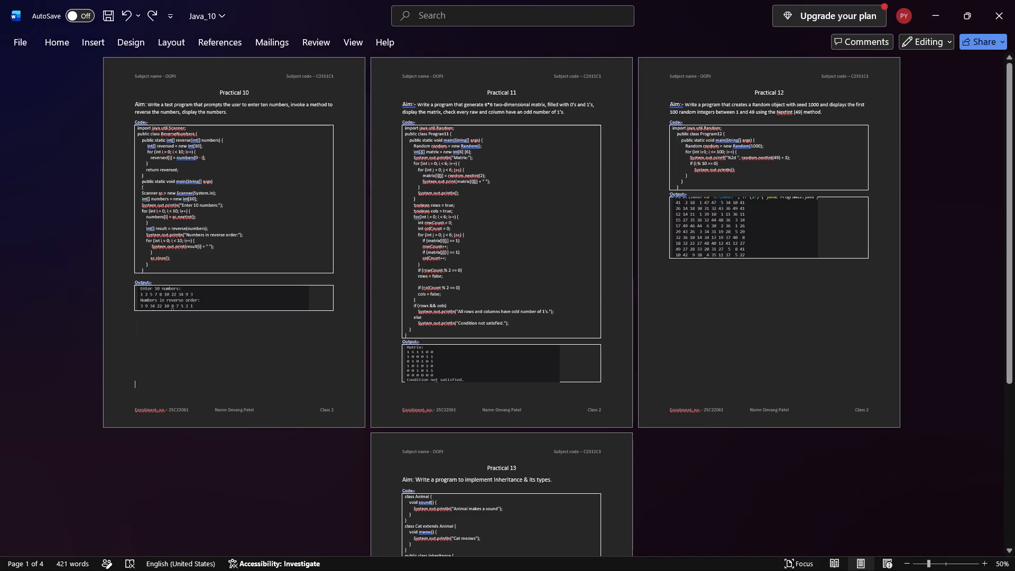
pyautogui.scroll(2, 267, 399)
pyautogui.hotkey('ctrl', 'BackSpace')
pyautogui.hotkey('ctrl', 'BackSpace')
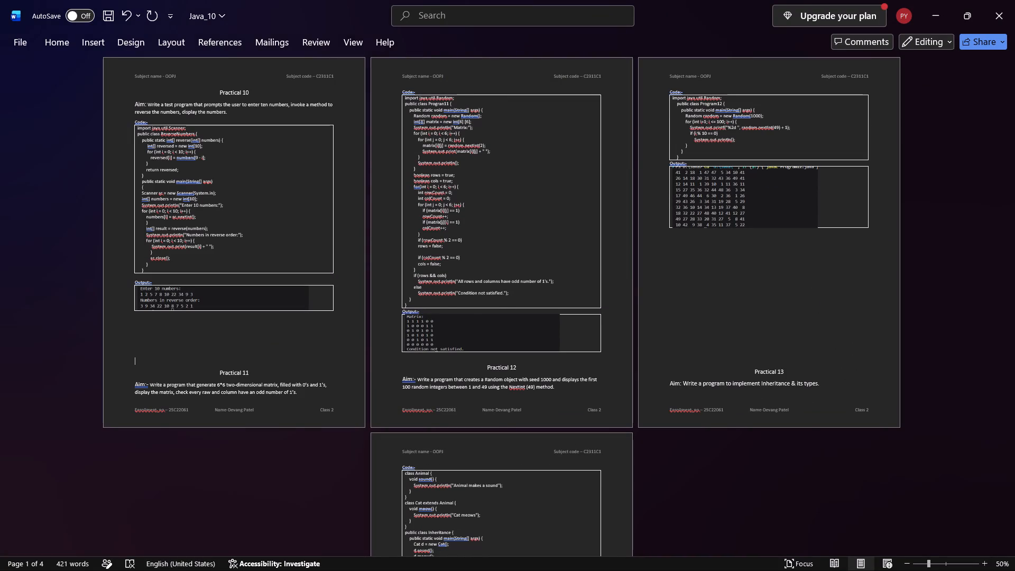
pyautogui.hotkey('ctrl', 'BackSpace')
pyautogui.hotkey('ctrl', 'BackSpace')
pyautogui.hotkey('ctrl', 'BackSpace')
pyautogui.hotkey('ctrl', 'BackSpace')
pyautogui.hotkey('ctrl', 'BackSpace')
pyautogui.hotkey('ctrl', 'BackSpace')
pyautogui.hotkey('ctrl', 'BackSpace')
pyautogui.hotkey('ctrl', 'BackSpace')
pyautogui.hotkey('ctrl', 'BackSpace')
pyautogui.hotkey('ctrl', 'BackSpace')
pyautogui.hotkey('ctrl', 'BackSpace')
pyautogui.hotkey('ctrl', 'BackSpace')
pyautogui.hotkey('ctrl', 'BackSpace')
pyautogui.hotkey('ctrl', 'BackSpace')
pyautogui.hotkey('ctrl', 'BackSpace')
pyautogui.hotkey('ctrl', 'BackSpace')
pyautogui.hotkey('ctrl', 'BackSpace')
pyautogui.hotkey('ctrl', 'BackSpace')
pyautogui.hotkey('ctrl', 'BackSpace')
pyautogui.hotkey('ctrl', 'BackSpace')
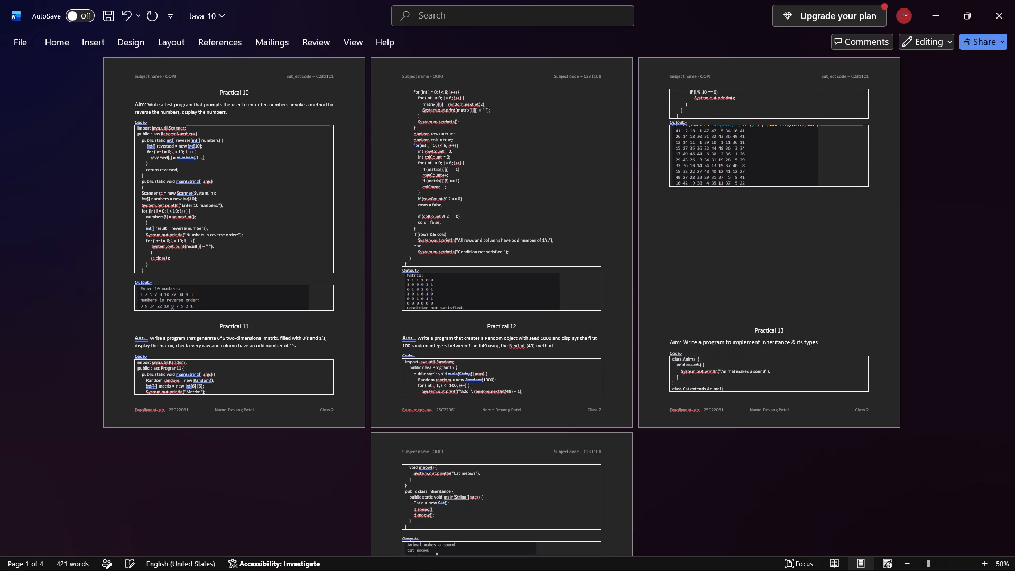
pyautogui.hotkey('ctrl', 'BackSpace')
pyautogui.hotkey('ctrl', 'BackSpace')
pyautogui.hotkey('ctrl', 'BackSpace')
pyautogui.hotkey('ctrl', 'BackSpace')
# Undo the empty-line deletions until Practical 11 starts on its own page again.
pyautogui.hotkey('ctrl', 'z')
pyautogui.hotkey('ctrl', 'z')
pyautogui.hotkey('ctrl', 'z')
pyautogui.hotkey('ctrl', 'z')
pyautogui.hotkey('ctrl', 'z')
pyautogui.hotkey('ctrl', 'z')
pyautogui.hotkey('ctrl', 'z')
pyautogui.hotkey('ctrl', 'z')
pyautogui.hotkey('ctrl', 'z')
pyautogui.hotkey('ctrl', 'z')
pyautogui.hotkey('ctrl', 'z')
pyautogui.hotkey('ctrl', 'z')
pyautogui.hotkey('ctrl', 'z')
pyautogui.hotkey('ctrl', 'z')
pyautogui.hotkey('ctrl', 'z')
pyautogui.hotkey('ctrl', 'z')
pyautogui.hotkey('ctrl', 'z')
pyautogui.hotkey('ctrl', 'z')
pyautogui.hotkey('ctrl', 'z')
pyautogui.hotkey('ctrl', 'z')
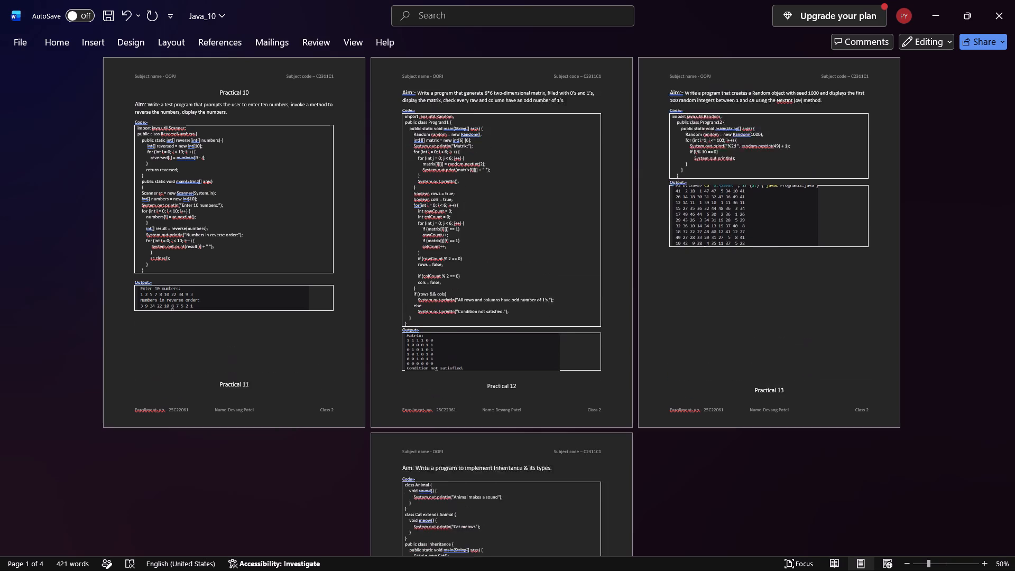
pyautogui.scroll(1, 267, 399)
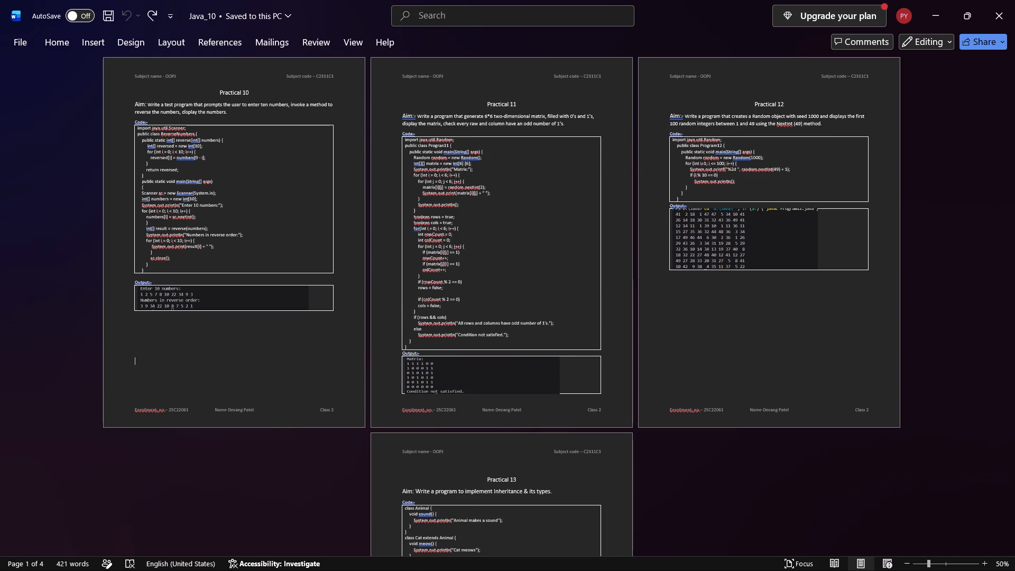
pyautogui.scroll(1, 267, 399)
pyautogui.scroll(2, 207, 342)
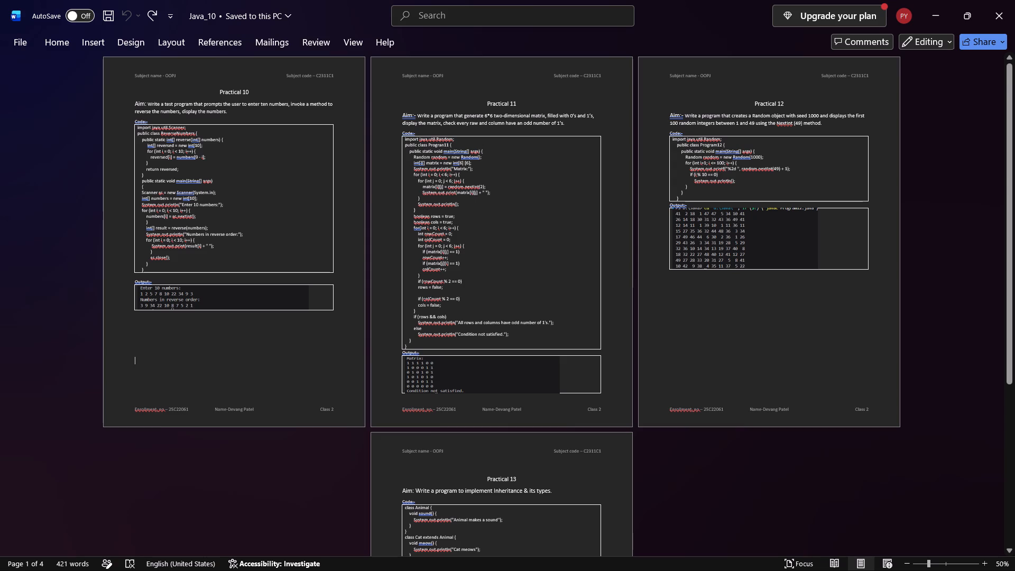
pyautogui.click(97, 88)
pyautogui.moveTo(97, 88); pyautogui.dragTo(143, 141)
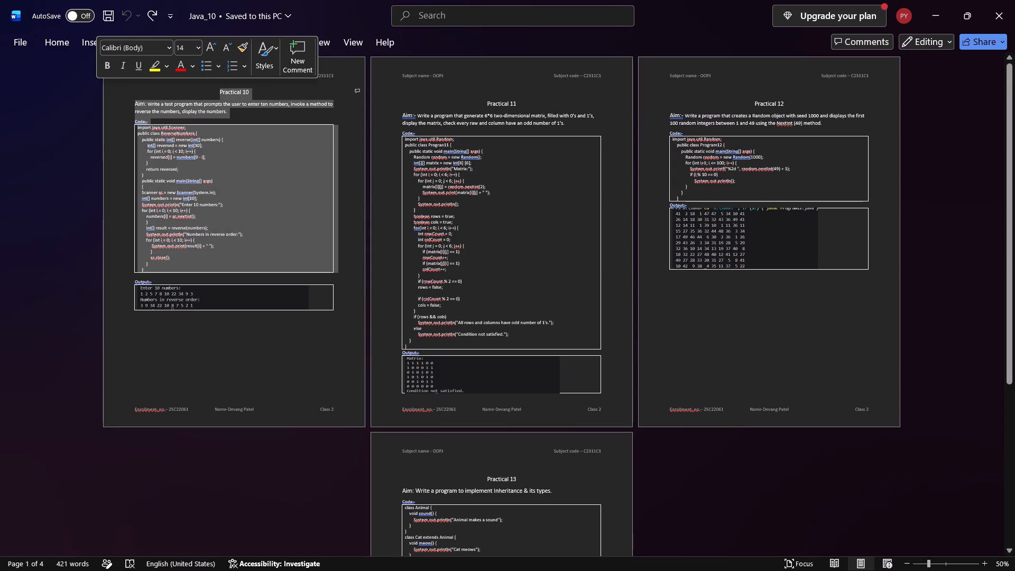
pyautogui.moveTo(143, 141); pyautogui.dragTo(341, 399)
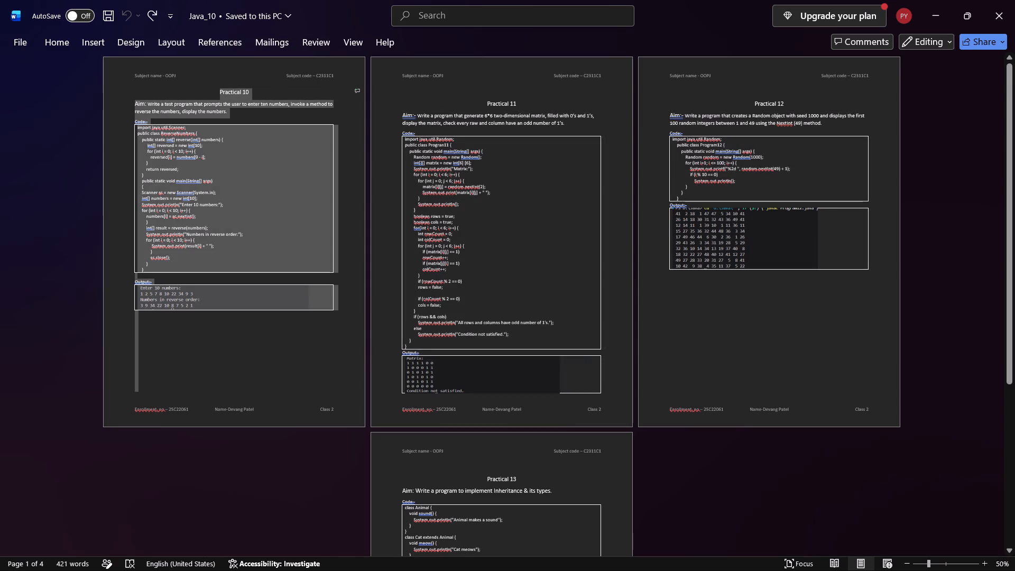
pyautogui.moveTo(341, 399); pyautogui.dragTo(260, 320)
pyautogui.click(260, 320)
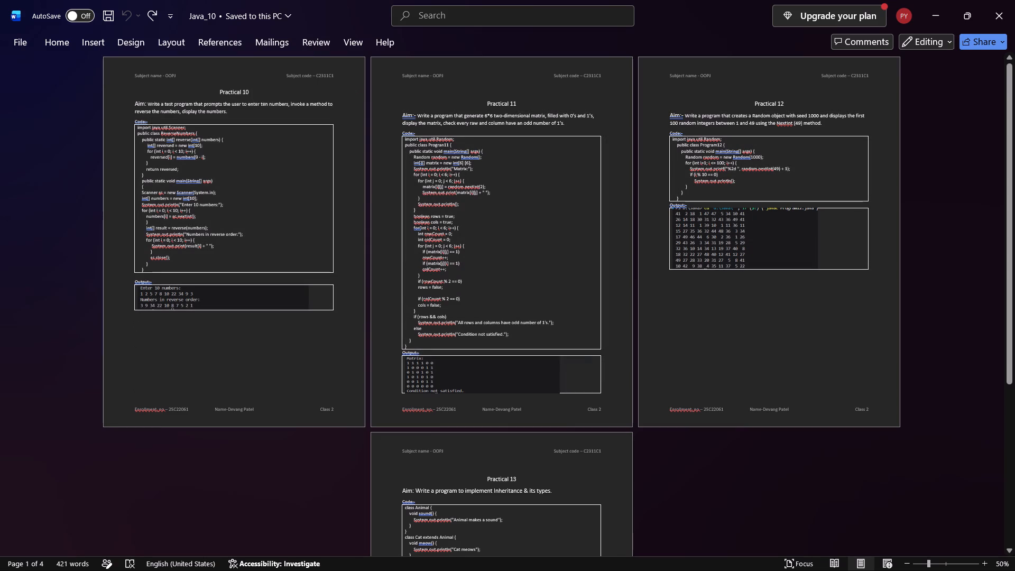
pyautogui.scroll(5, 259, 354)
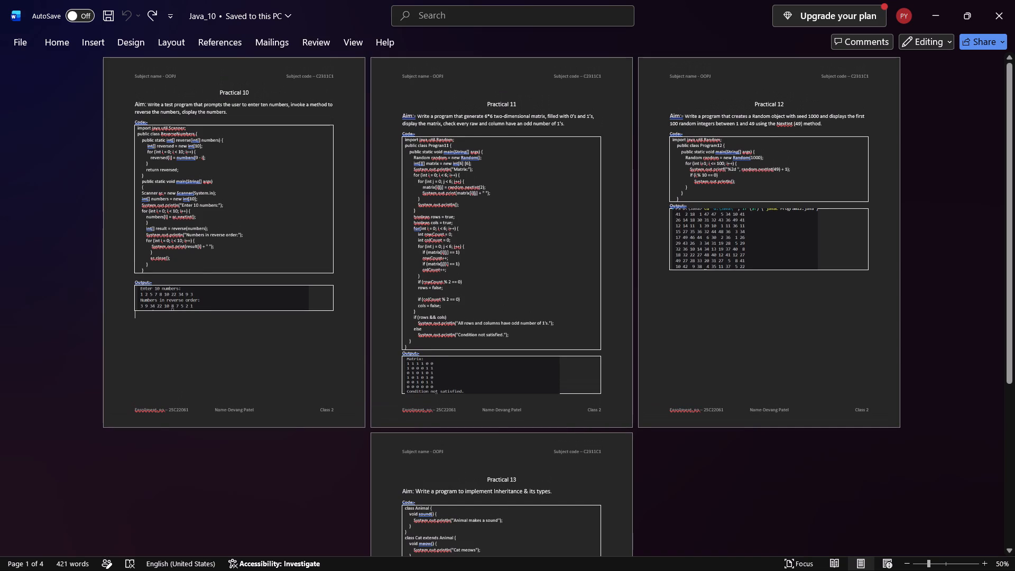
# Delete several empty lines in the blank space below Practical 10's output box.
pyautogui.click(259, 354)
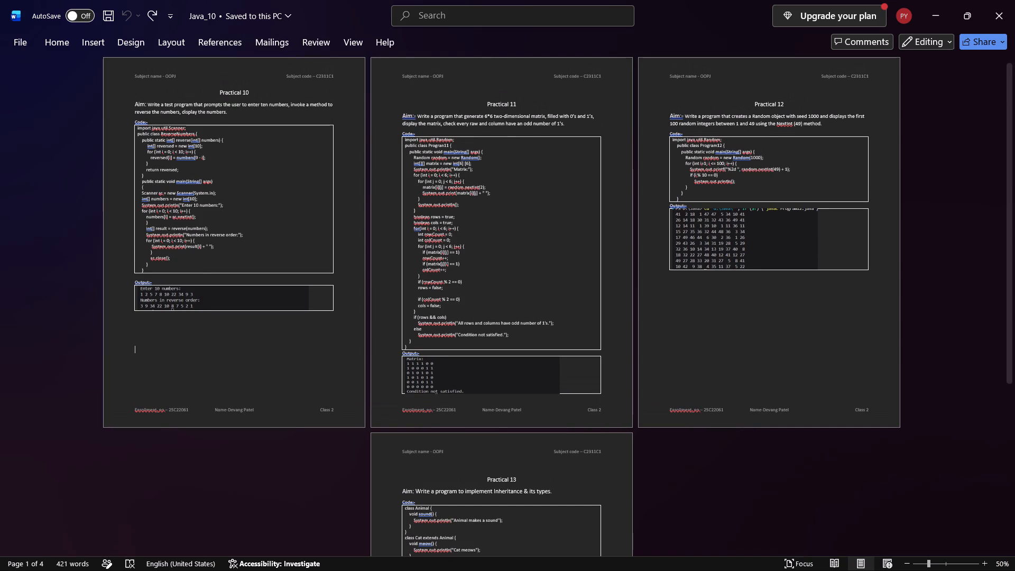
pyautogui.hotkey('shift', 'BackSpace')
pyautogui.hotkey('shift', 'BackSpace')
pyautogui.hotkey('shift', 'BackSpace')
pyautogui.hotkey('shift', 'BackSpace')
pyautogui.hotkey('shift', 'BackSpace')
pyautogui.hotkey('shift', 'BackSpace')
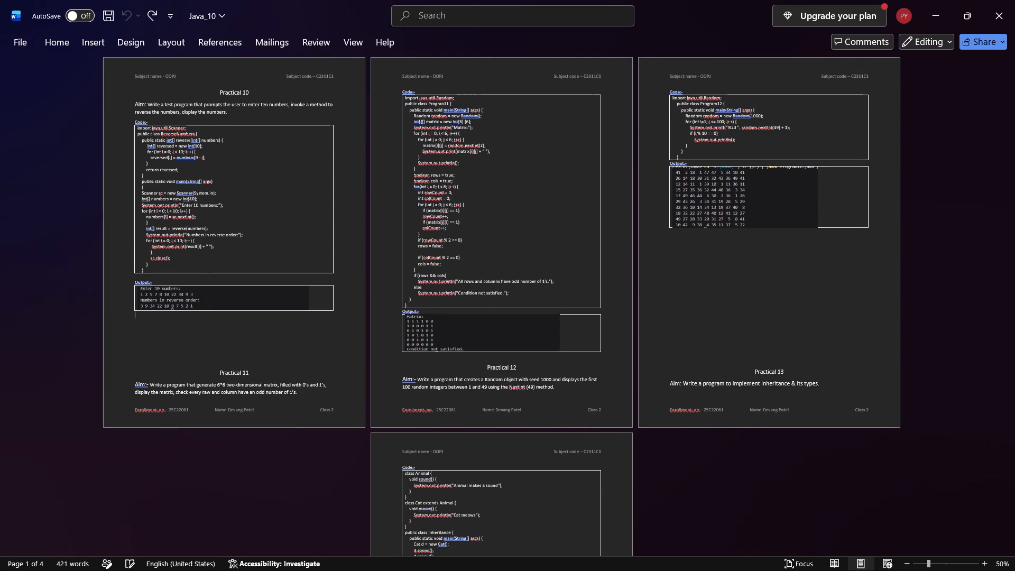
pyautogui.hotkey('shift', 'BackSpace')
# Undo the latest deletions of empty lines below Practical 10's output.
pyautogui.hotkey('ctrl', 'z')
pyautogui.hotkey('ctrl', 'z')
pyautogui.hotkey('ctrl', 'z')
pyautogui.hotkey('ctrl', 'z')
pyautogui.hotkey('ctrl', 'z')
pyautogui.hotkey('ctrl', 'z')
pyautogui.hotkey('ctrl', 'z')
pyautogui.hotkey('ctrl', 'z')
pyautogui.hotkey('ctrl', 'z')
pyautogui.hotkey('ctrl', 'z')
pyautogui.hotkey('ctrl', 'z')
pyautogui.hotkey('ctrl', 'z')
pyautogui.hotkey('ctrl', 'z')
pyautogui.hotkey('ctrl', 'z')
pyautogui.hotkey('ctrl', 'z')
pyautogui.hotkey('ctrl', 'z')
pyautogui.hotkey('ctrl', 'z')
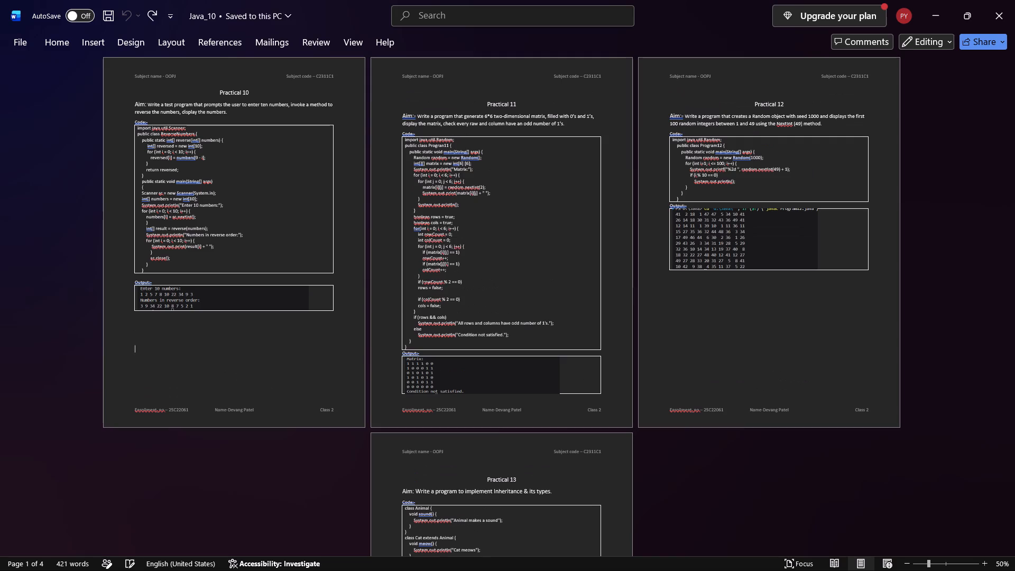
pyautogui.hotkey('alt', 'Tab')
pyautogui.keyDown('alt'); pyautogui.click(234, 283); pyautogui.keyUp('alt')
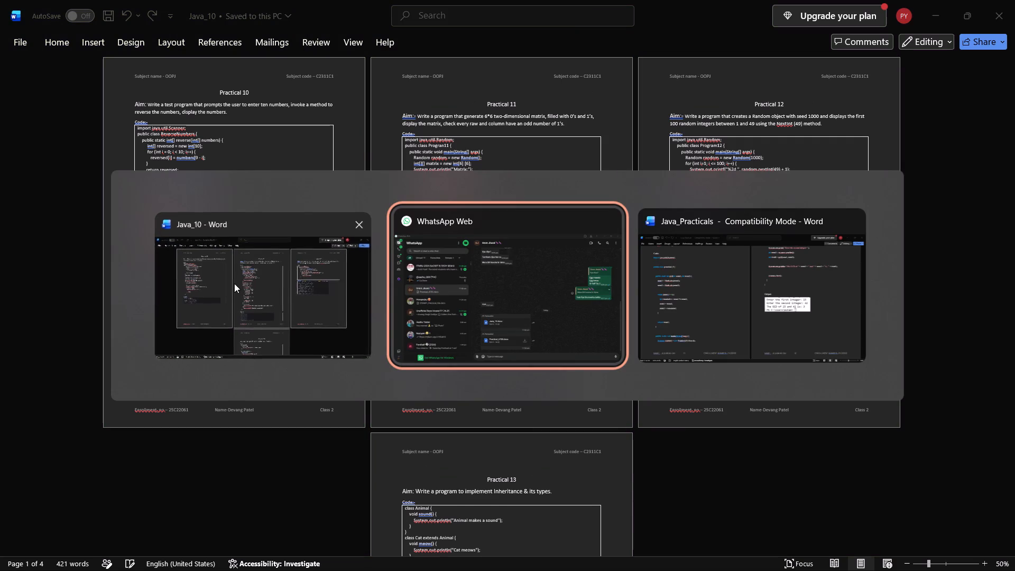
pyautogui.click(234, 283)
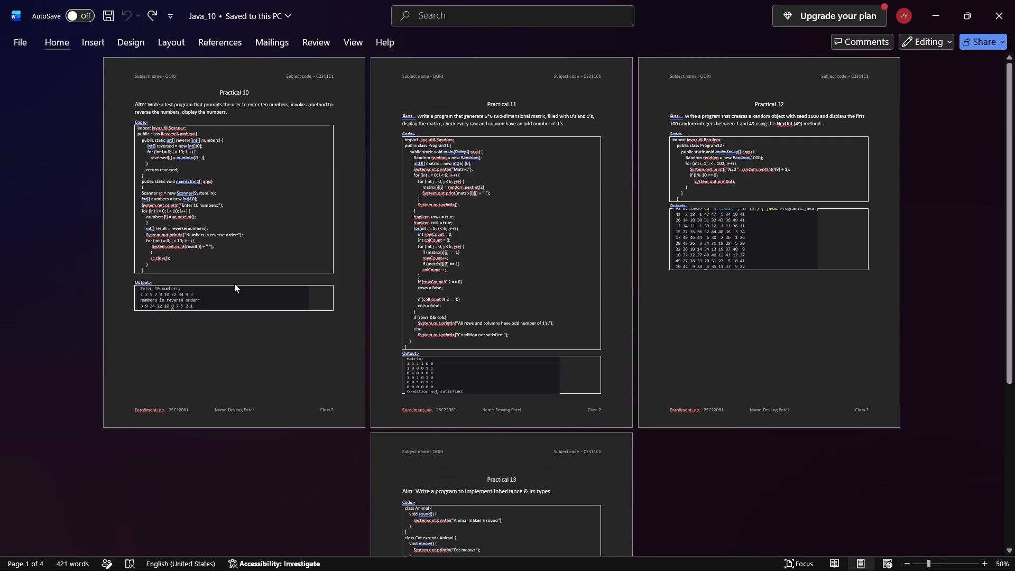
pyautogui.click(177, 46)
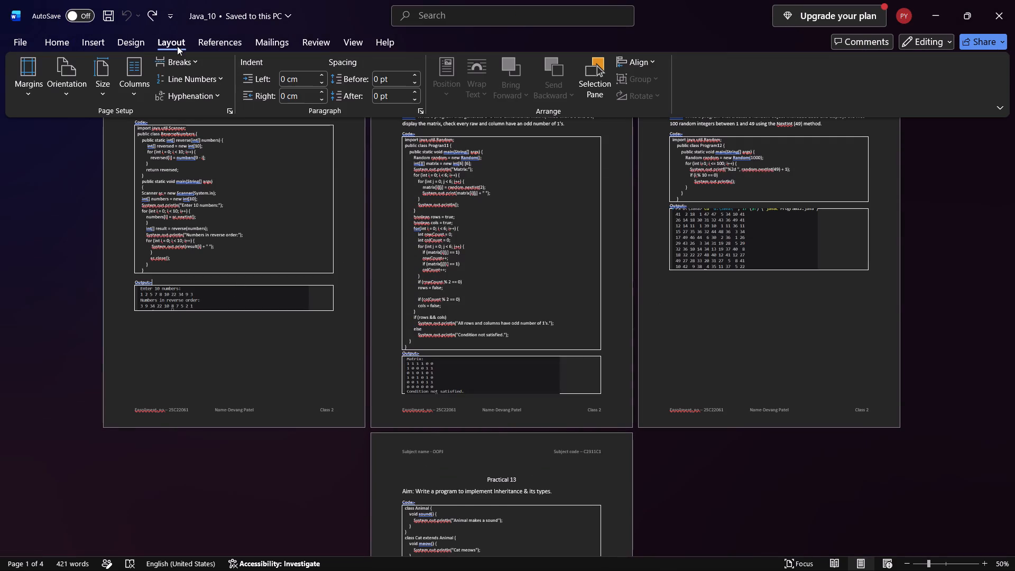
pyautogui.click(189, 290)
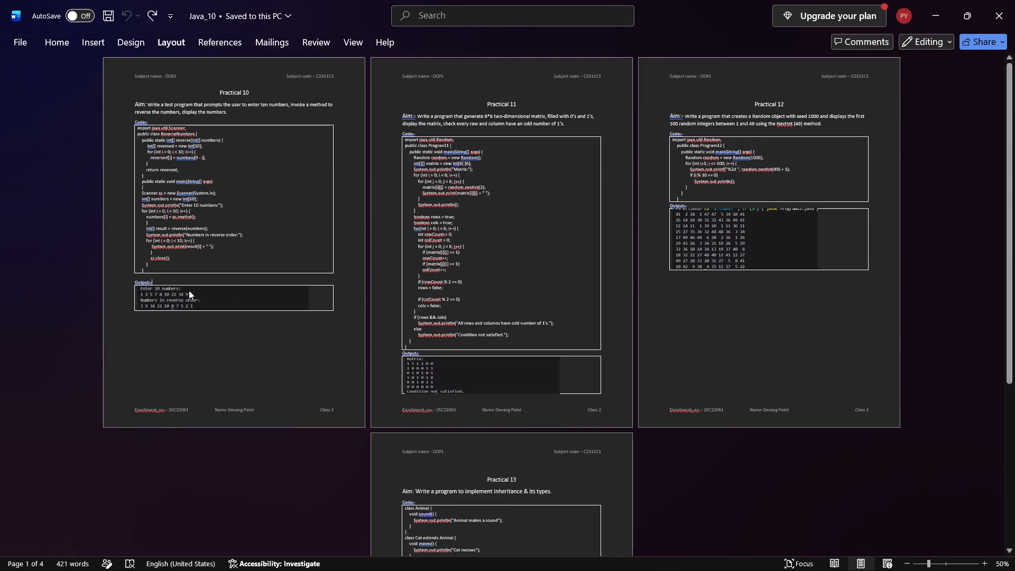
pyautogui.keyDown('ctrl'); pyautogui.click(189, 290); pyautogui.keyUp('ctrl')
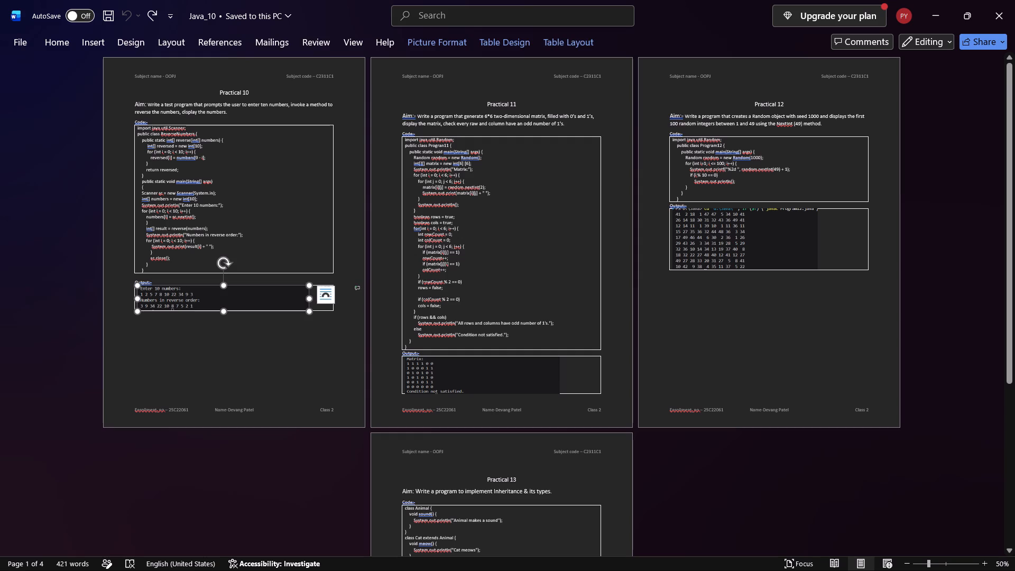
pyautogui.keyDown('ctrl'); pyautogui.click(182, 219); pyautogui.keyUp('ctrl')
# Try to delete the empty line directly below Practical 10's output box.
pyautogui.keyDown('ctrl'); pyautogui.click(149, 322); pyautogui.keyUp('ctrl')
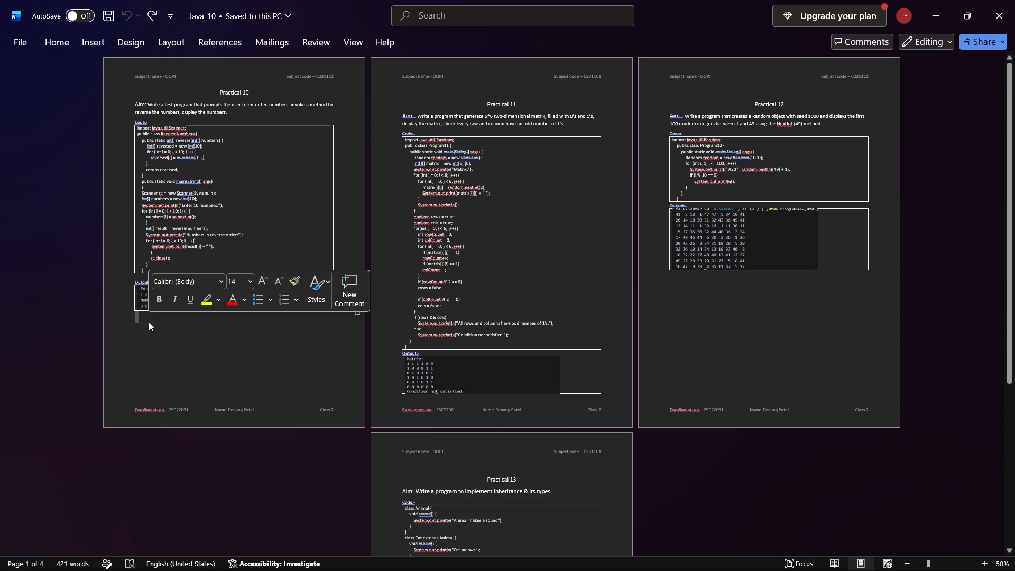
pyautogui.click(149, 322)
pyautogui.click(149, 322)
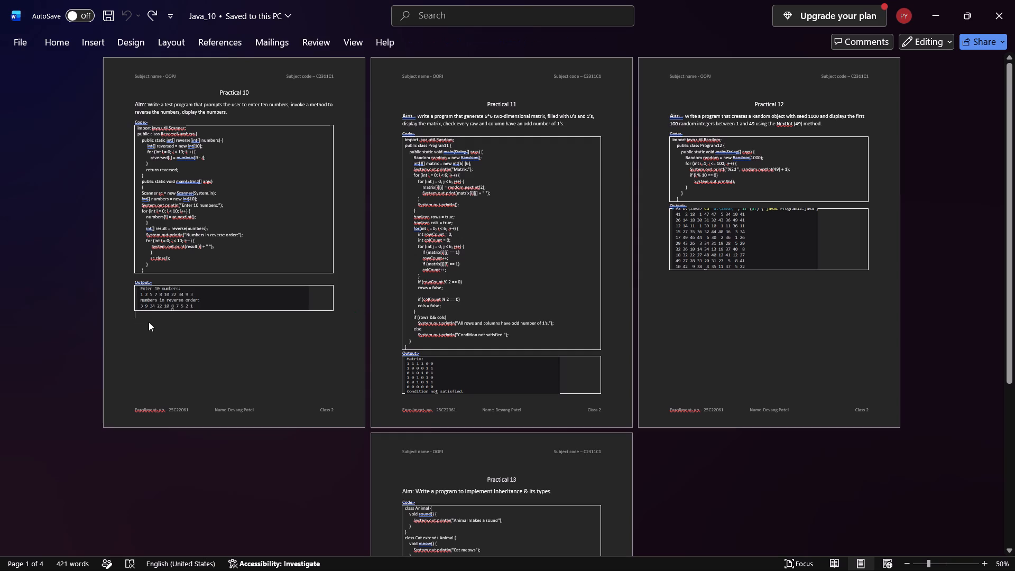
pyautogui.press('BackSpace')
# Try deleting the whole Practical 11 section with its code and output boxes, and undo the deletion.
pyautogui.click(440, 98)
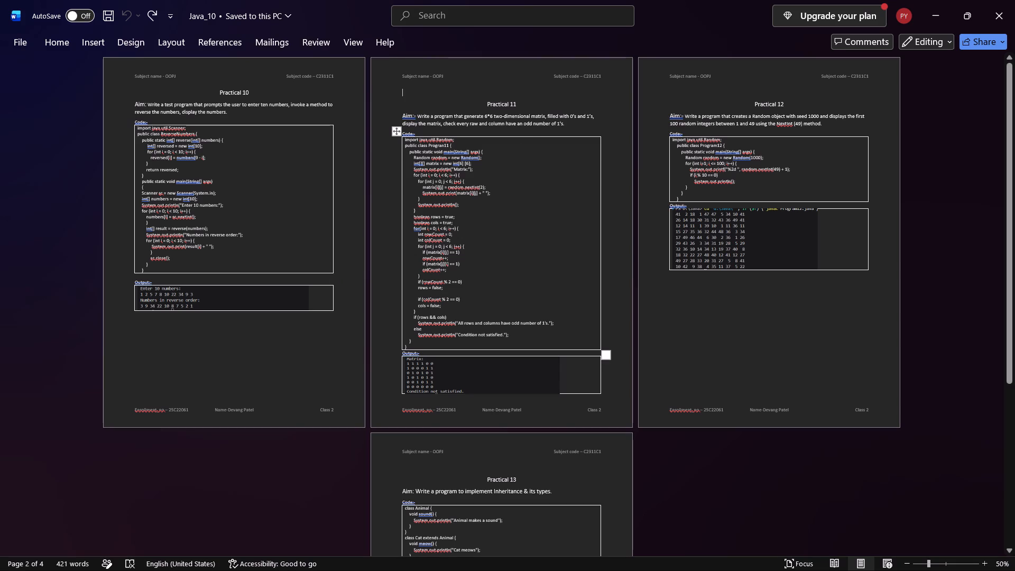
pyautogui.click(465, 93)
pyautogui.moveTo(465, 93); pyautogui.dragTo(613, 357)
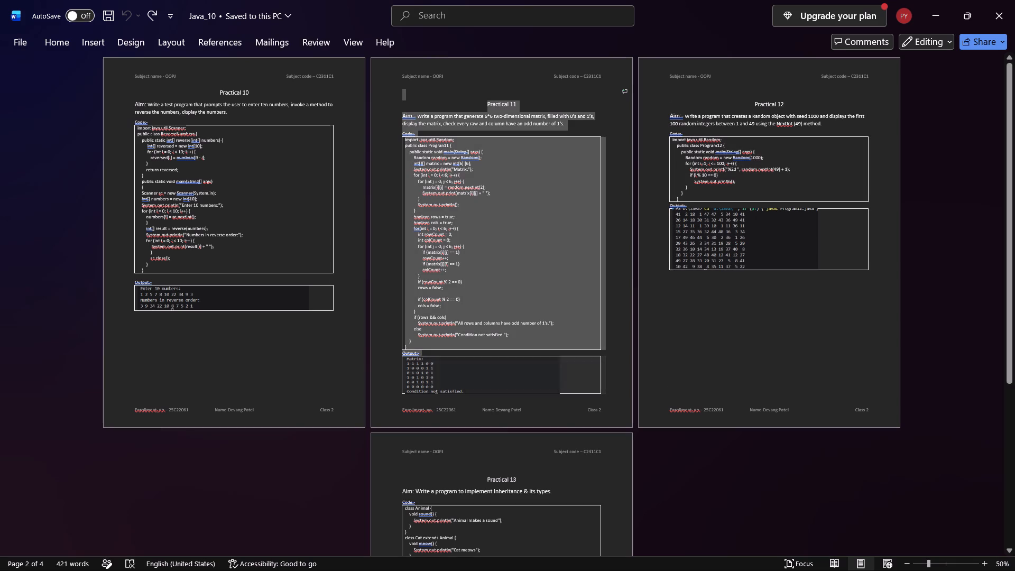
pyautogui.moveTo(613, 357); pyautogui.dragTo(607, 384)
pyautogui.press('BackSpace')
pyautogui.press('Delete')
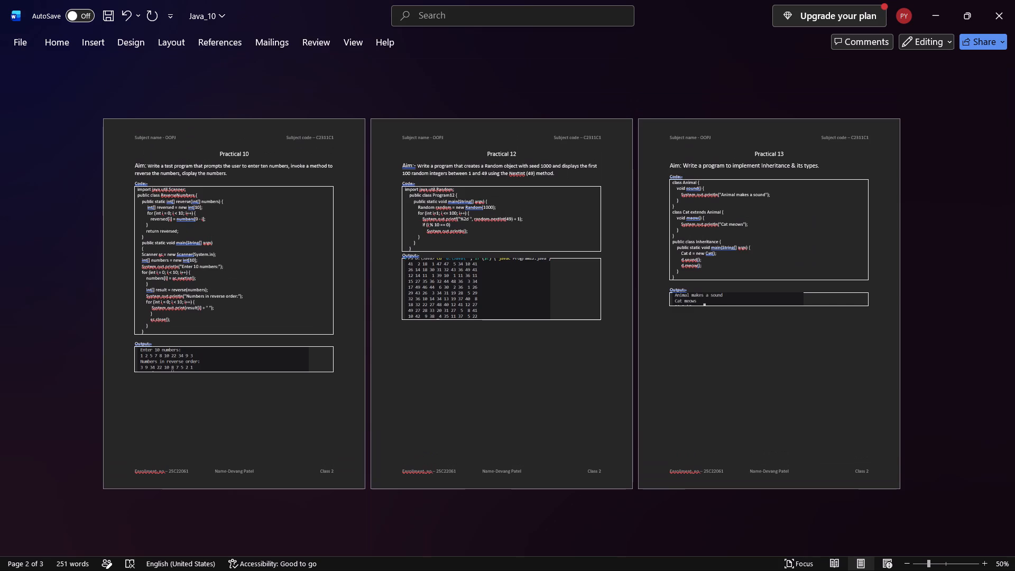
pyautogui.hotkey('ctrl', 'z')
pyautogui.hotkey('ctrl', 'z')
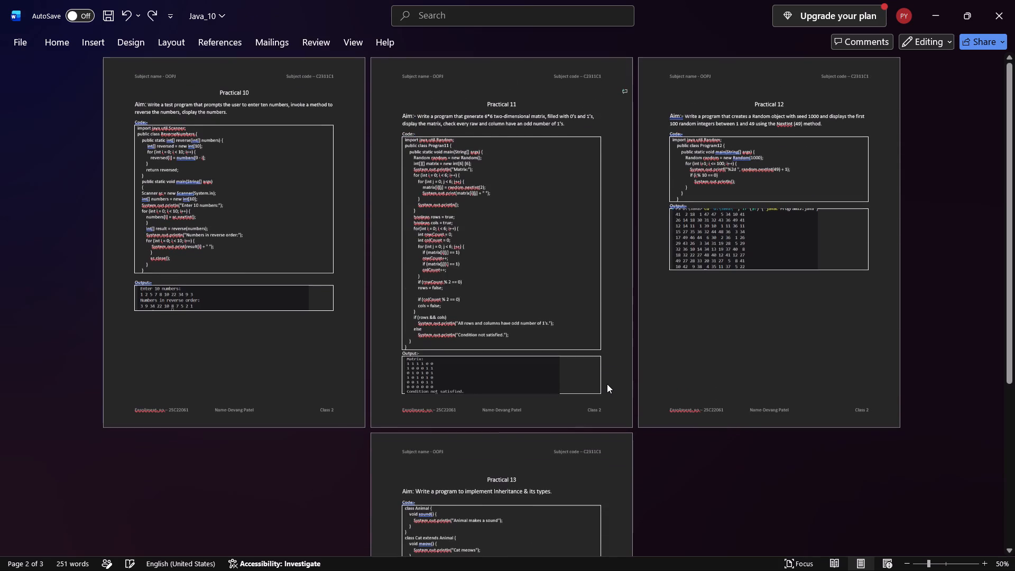
# Delete the entire Practical 10 section, from its heading and aim through its code and output boxes.
pyautogui.scroll(-1, 607, 384)
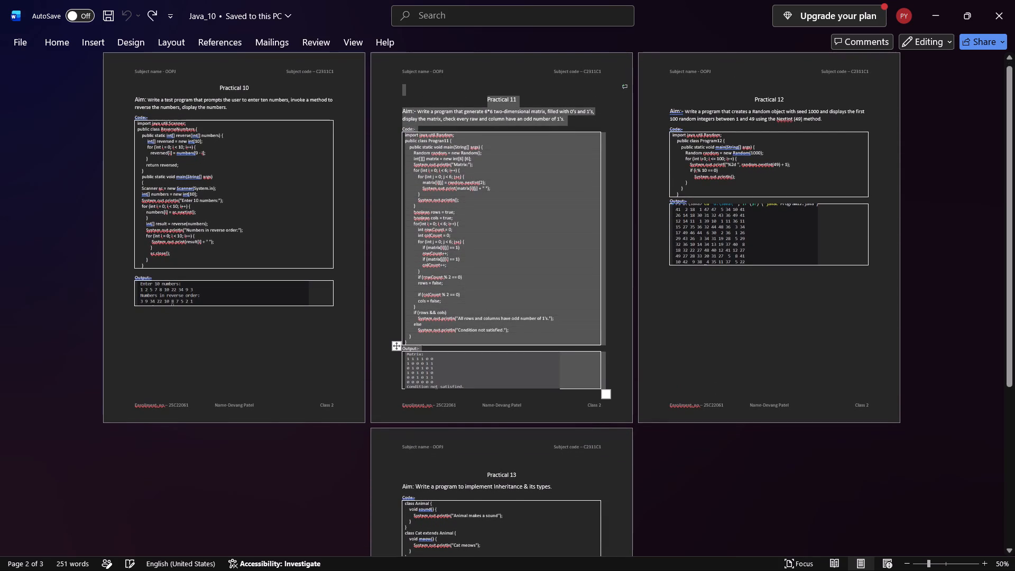
pyautogui.click(271, 345)
pyautogui.moveTo(338, 307); pyautogui.dragTo(126, 116)
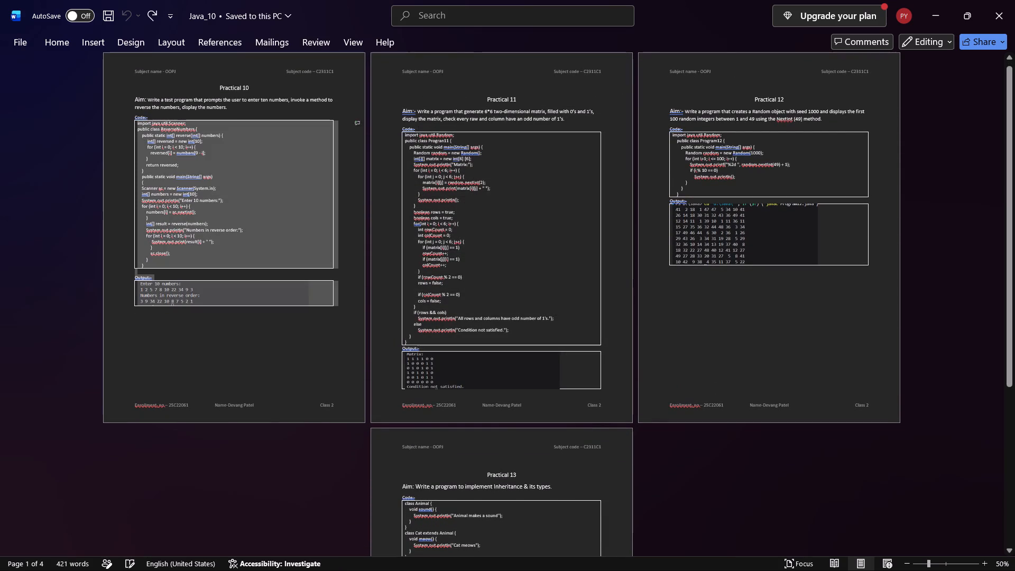
pyautogui.moveTo(126, 116); pyautogui.dragTo(115, 67)
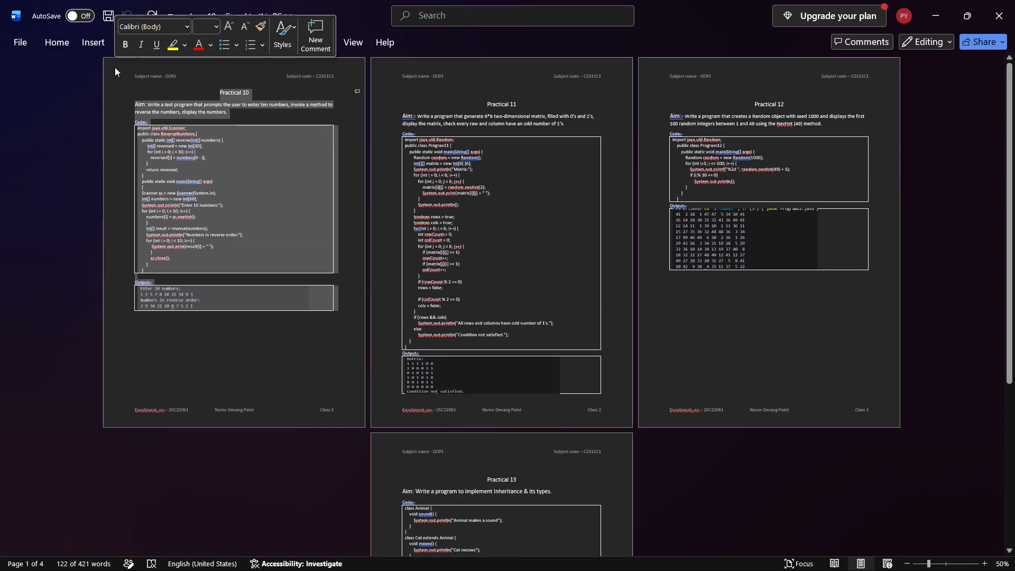
pyautogui.press('BackSpace')
pyautogui.press('BackSpace')
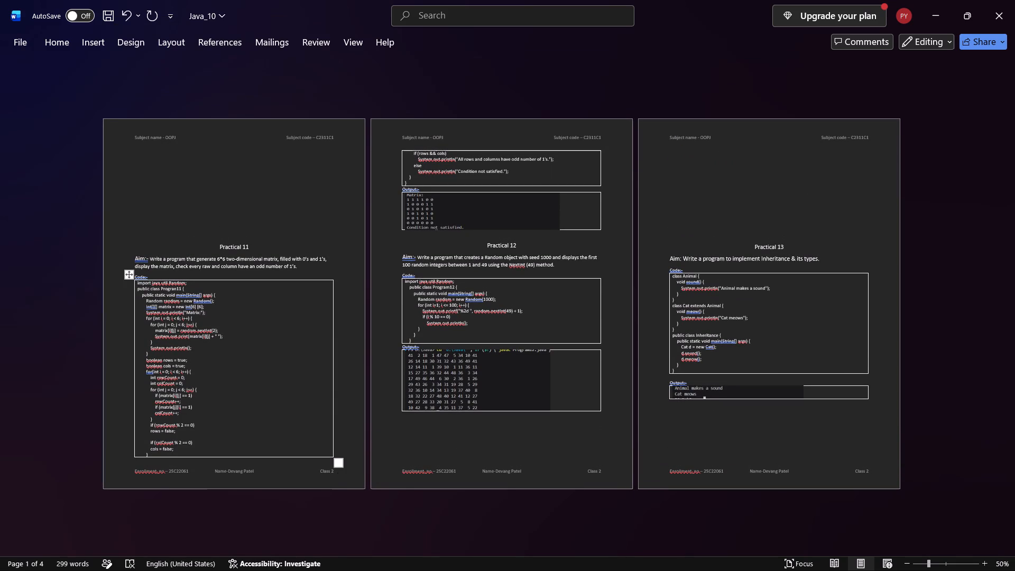
# Delete Practical 11's heading, aim, code box and output box.
pyautogui.click(337, 463)
pyautogui.moveTo(352, 458); pyautogui.dragTo(260, 346)
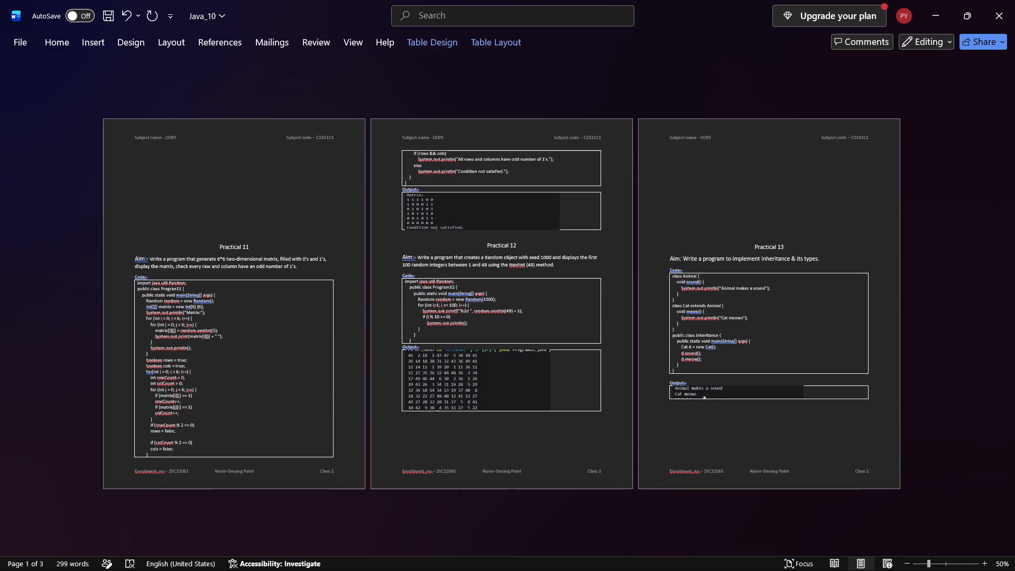
pyautogui.moveTo(260, 346); pyautogui.dragTo(153, 211)
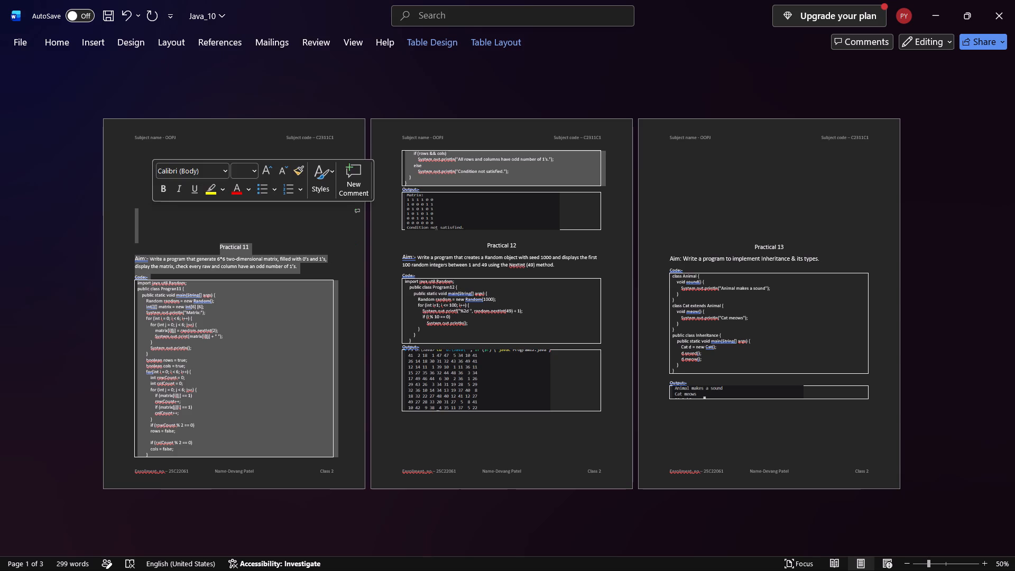
pyautogui.press('BackSpace')
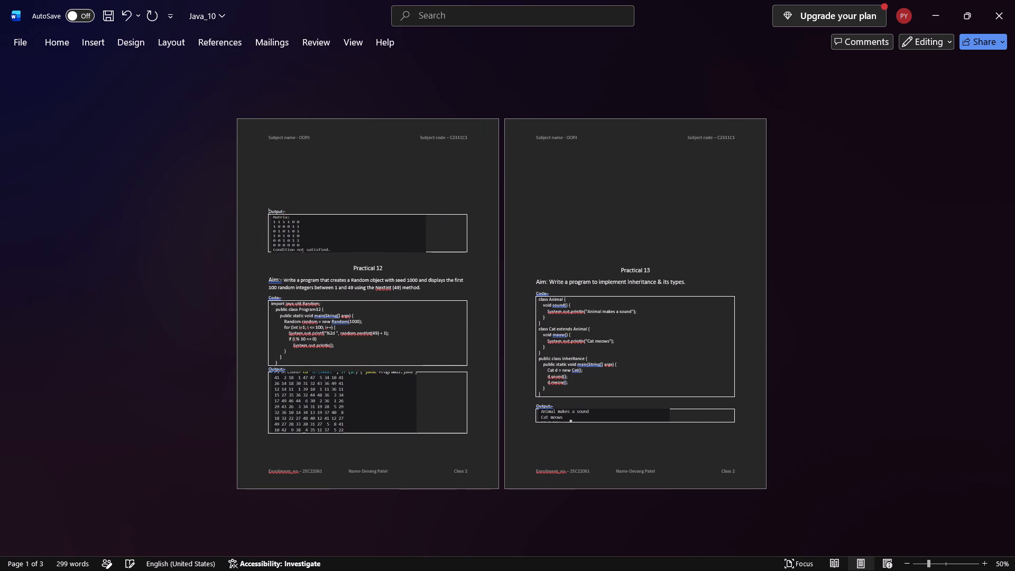
pyautogui.moveTo(472, 244); pyautogui.dragTo(251, 220)
pyautogui.press('BackSpace')
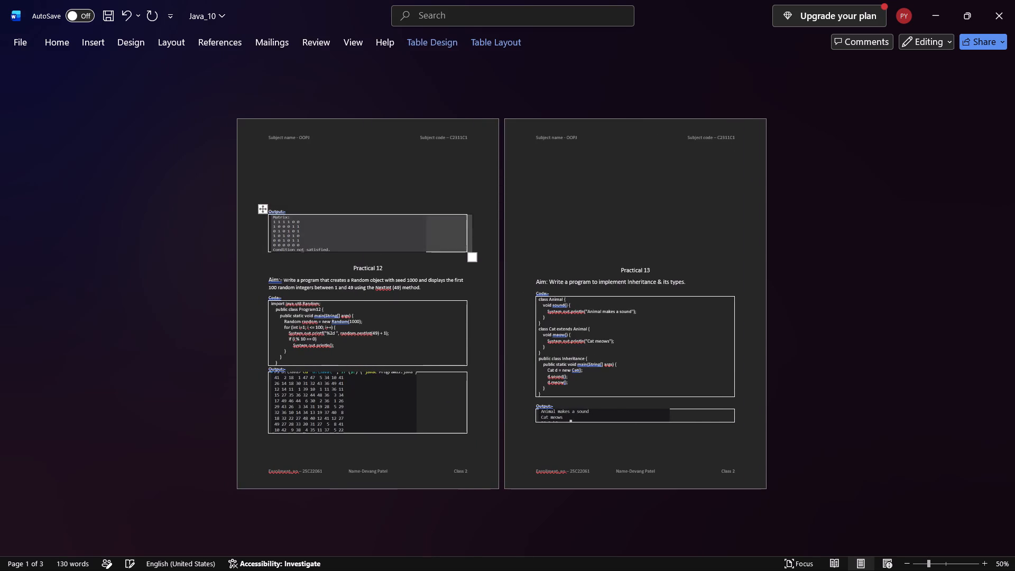
# Delete Practical 11's leftover "Output:-" label and the empty lines above the Practical 12 heading.
pyautogui.press('BackSpace')
pyautogui.press('BackSpace')
pyautogui.press('BackSpace')
pyautogui.press('BackSpace')
pyautogui.press('BackSpace')
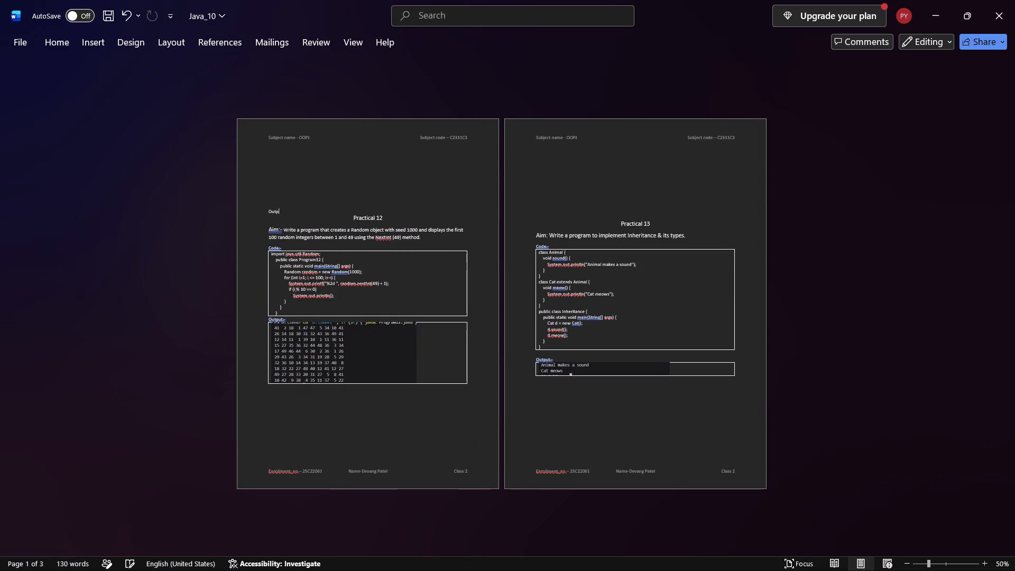
pyautogui.press('BackSpace')
pyautogui.press('BackSpace')
pyautogui.press('BackSpace')
pyautogui.press('BackSpace')
pyautogui.press('BackSpace')
pyautogui.press('BackSpace')
pyautogui.press('BackSpace')
pyautogui.press('BackSpace')
pyautogui.press('BackSpace')
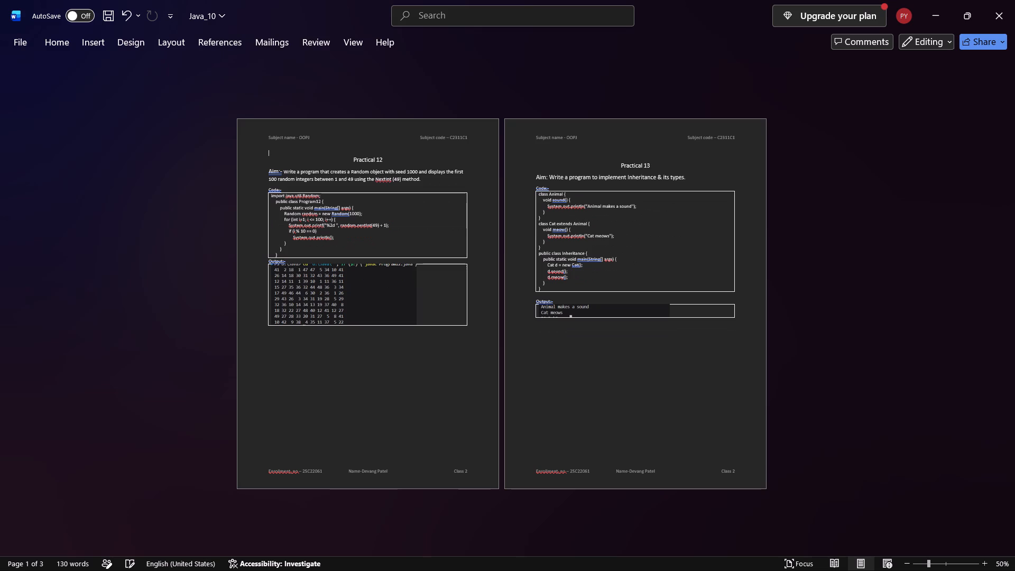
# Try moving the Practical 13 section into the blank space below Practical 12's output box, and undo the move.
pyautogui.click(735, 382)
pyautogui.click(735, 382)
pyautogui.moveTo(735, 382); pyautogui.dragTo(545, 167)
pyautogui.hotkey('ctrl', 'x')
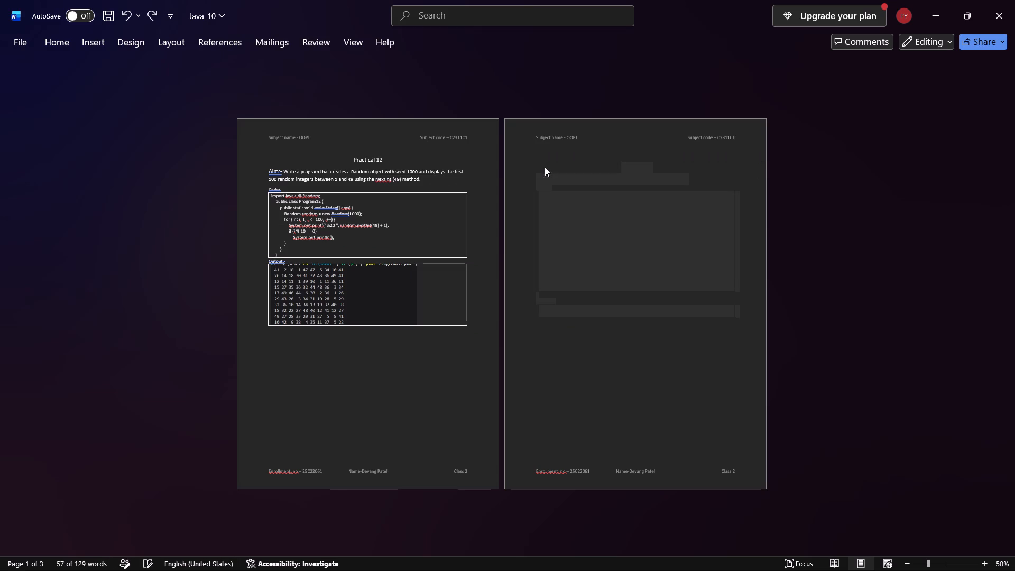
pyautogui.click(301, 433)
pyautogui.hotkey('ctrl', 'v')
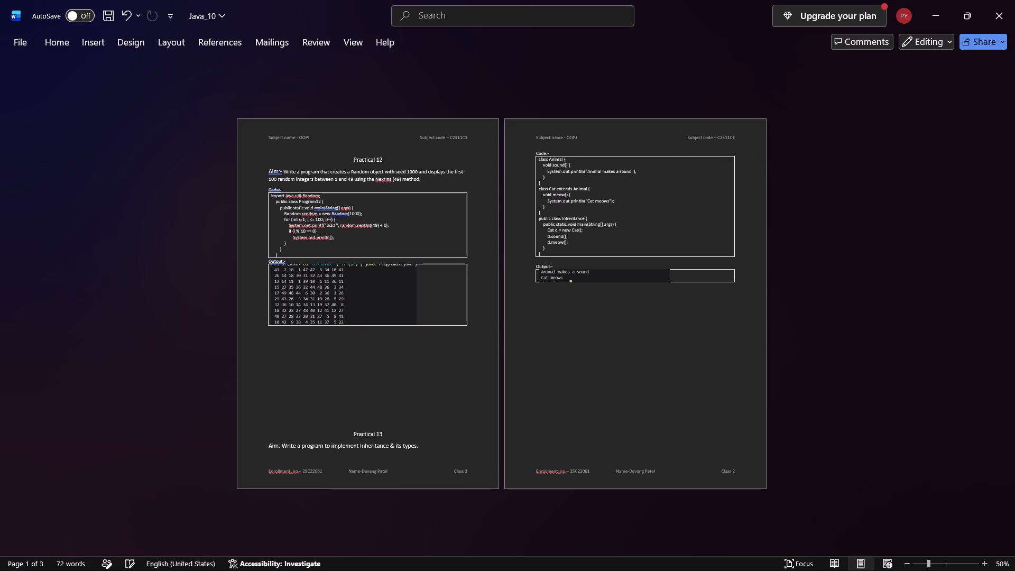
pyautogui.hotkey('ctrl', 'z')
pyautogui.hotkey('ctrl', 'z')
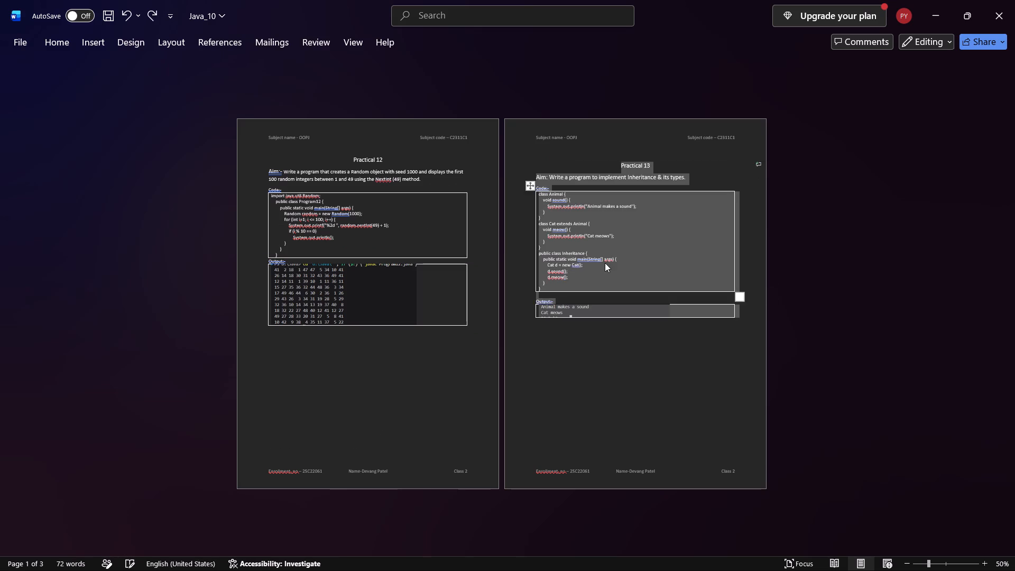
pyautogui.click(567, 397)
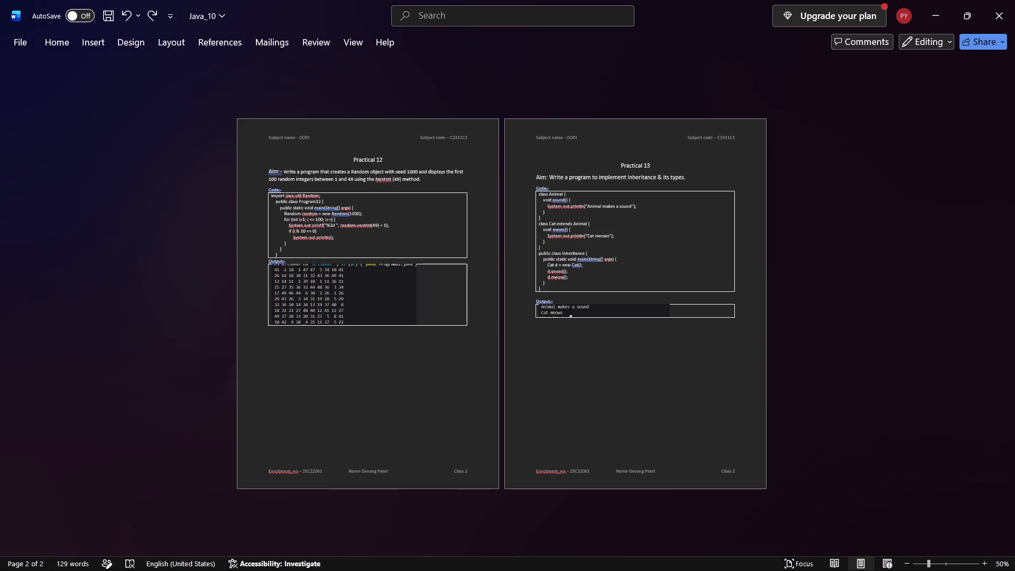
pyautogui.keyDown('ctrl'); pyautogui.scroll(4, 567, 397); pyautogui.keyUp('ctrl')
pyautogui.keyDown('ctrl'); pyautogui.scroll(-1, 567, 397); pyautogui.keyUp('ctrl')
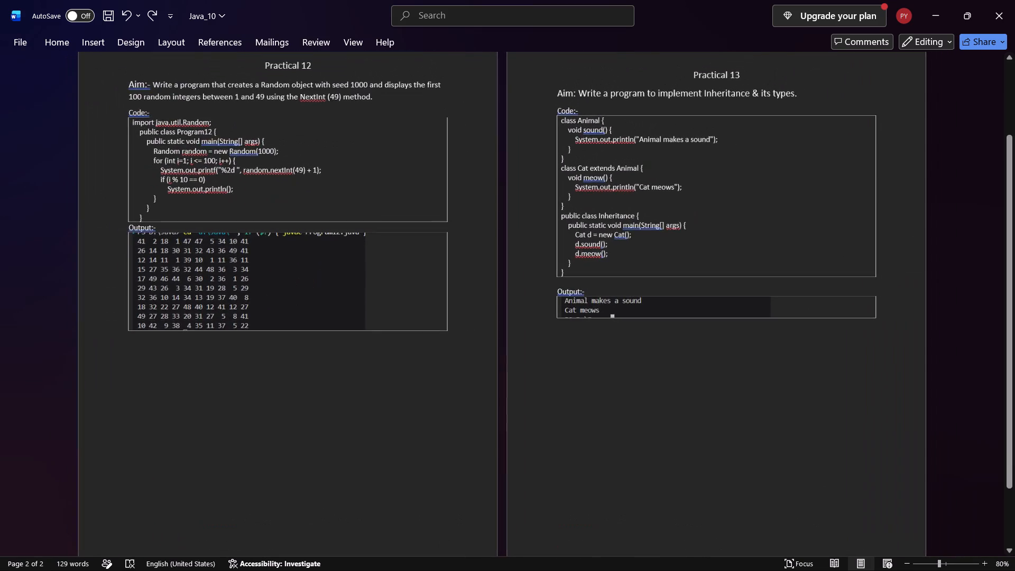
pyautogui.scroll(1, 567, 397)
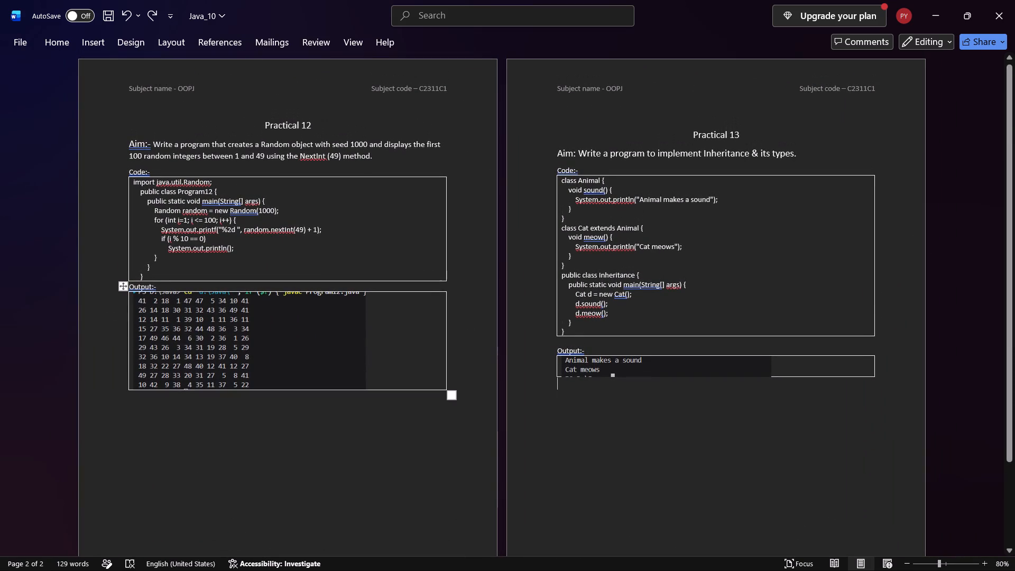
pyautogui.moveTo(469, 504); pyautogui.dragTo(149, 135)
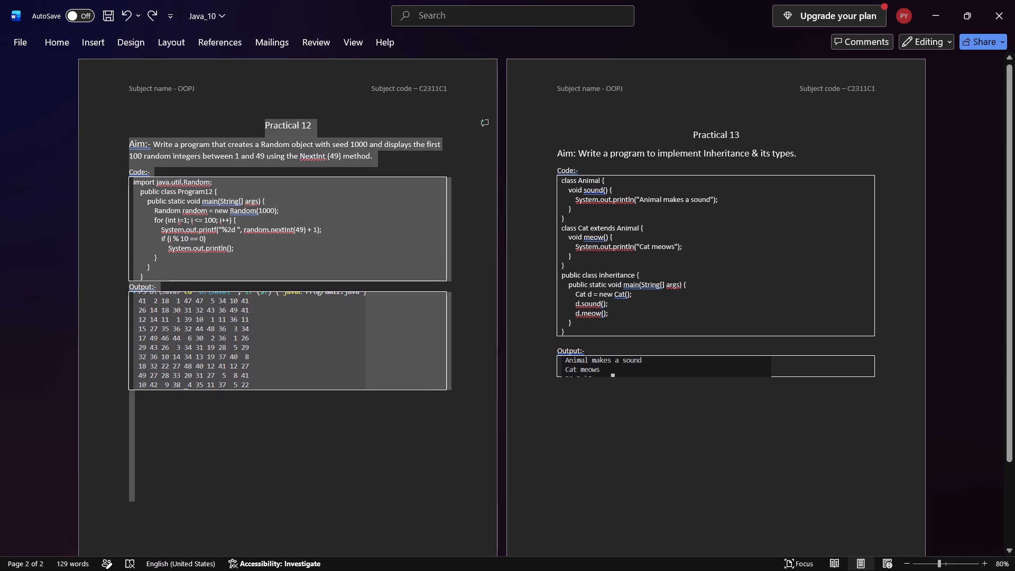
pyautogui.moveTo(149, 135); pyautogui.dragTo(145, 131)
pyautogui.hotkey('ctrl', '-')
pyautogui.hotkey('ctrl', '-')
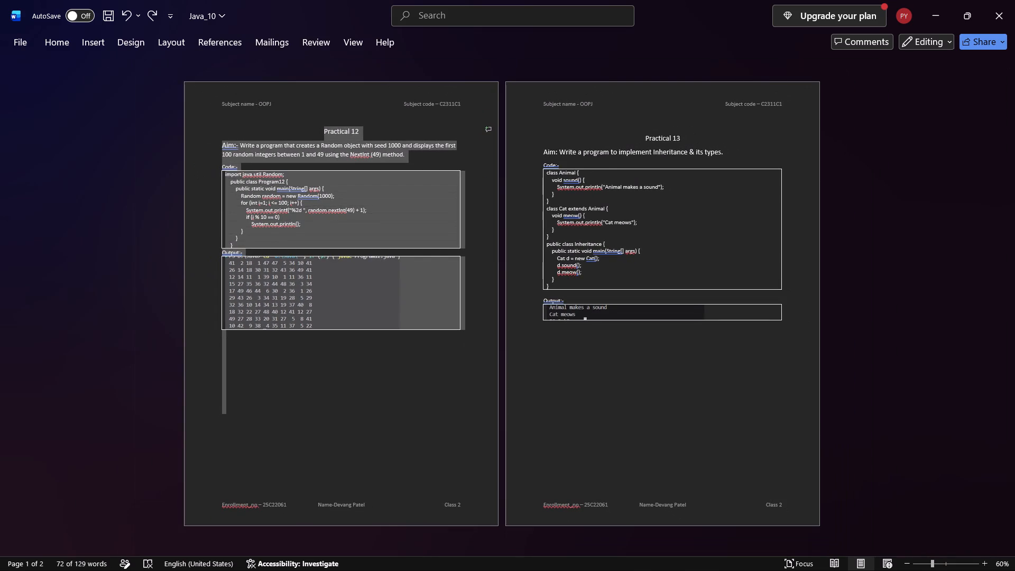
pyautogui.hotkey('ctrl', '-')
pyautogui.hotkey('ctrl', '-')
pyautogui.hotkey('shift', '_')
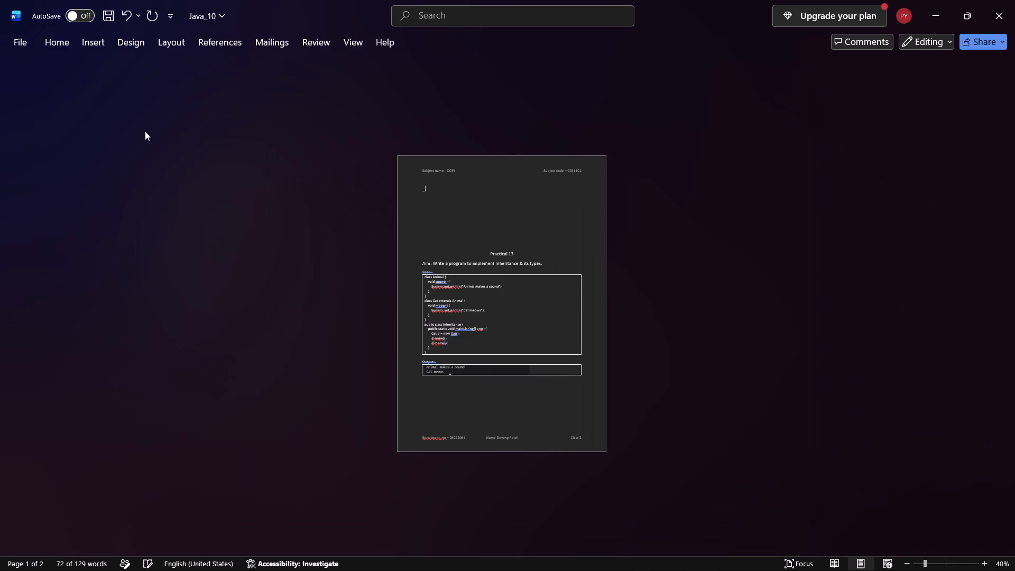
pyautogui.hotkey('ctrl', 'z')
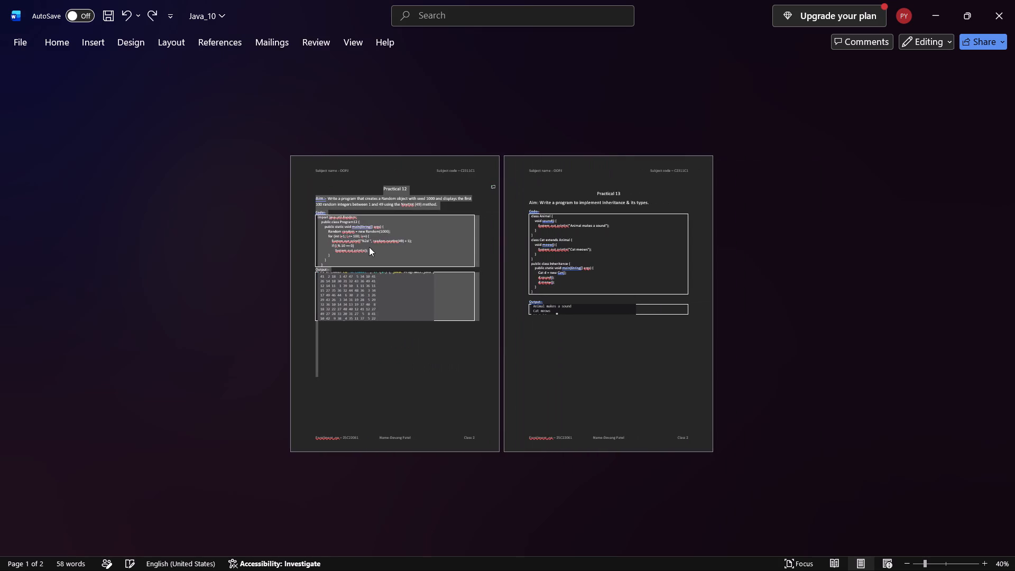
# Set the font size of all the code text in Practical 12's code box to 8.
pyautogui.keyDown('ctrl'); pyautogui.scroll(6, 374, 249); pyautogui.keyUp('ctrl')
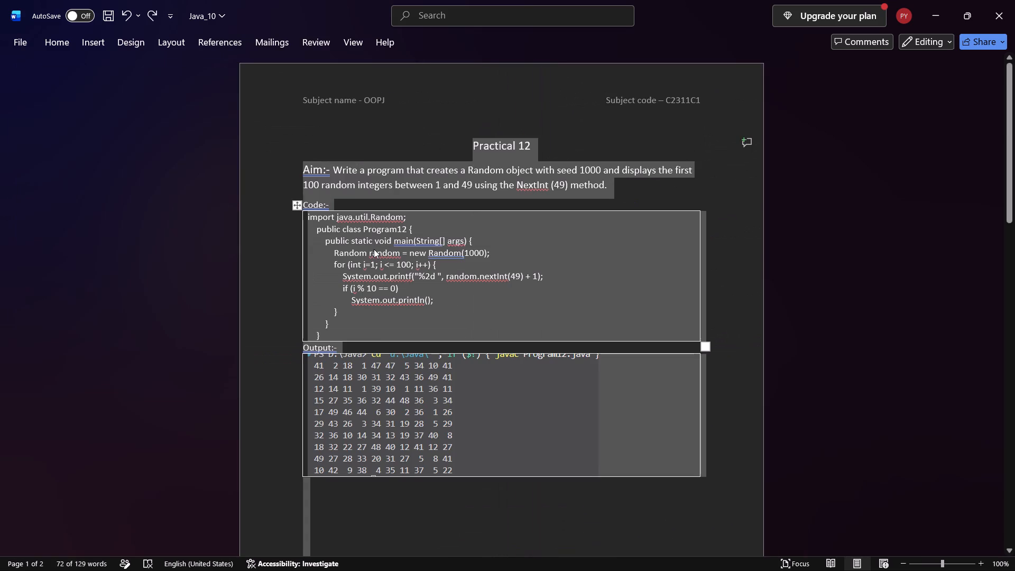
pyautogui.scroll(-3, 374, 249)
pyautogui.click(374, 249)
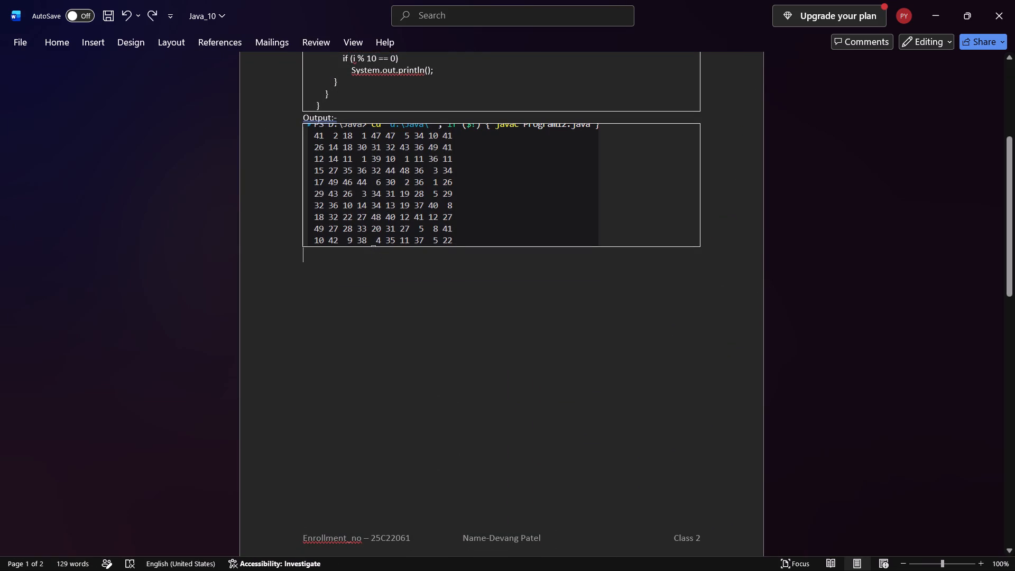
pyautogui.scroll(3, 382, 407)
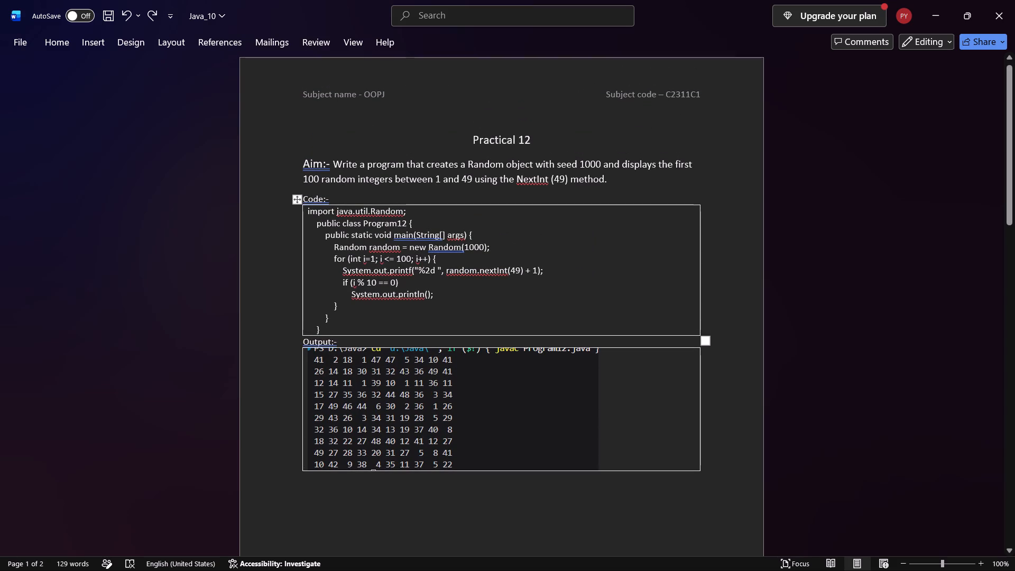
pyautogui.moveTo(335, 325); pyautogui.dragTo(303, 205)
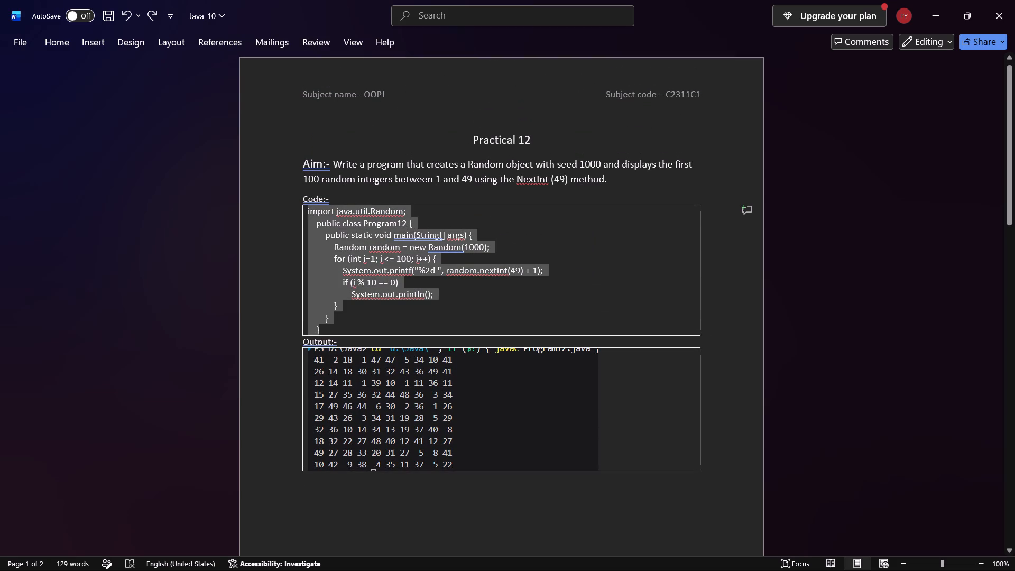
pyautogui.moveTo(303, 205); pyautogui.dragTo(304, 210)
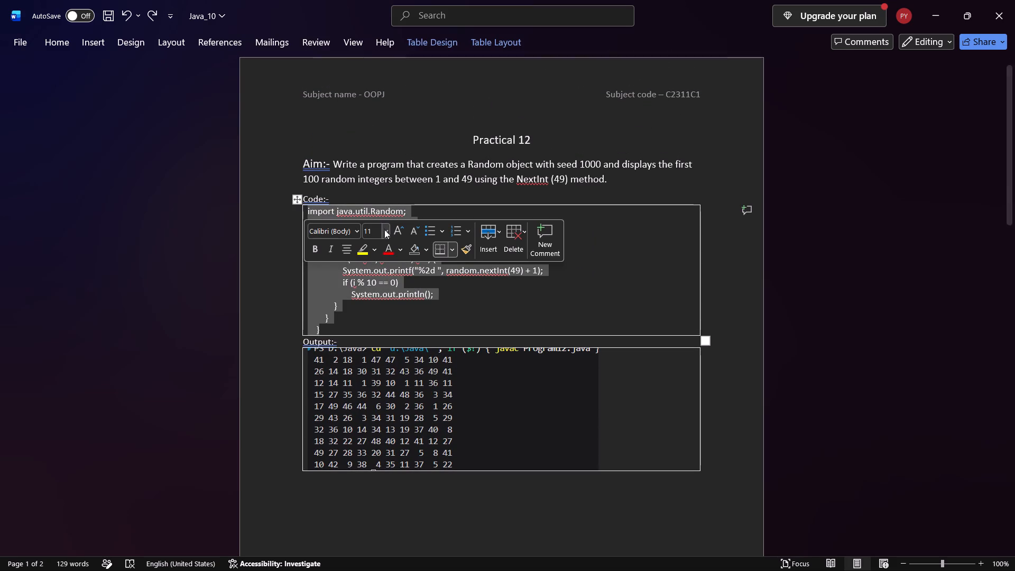
pyautogui.click(384, 230)
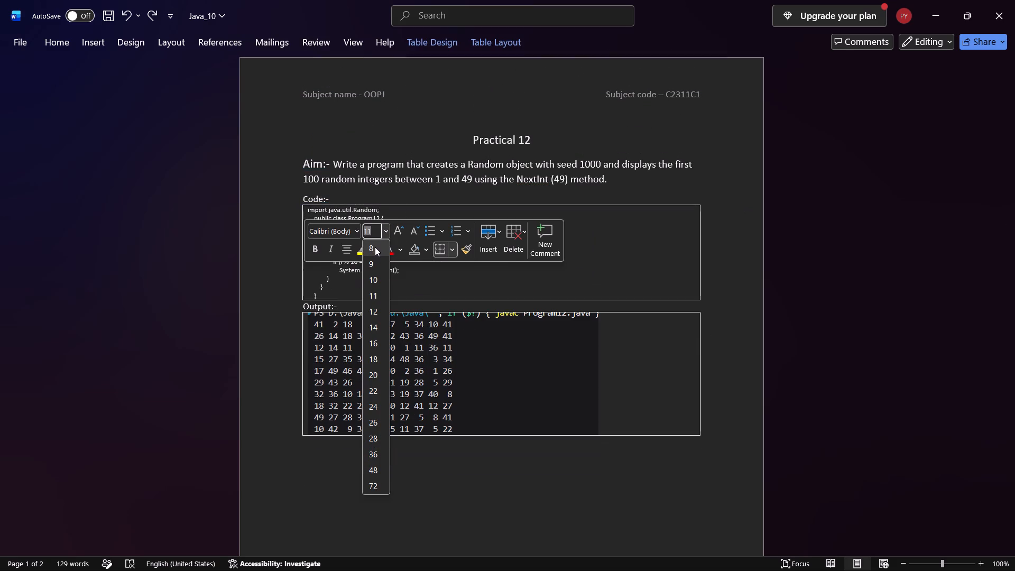
pyautogui.click(375, 248)
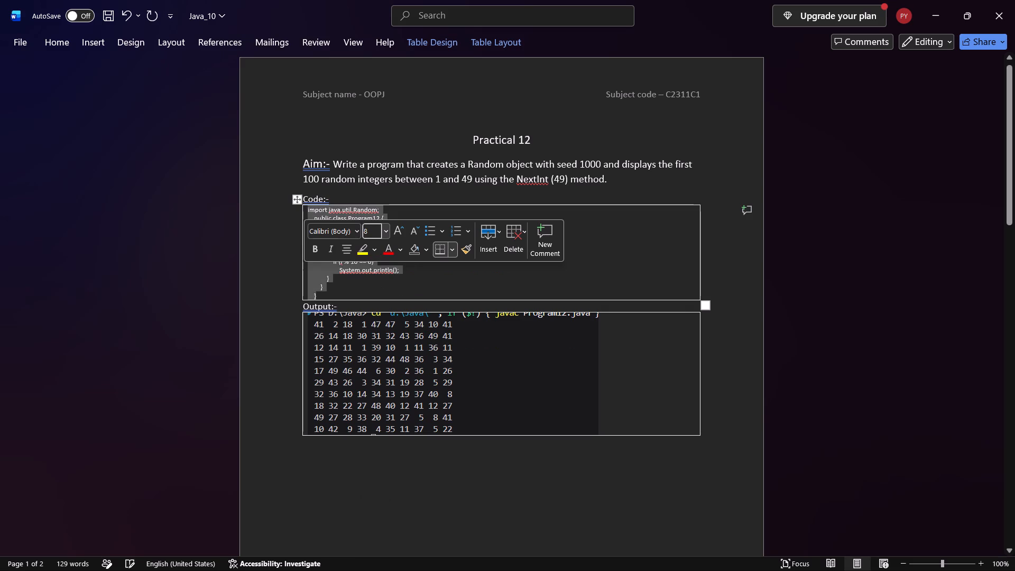
pyautogui.click(258, 197)
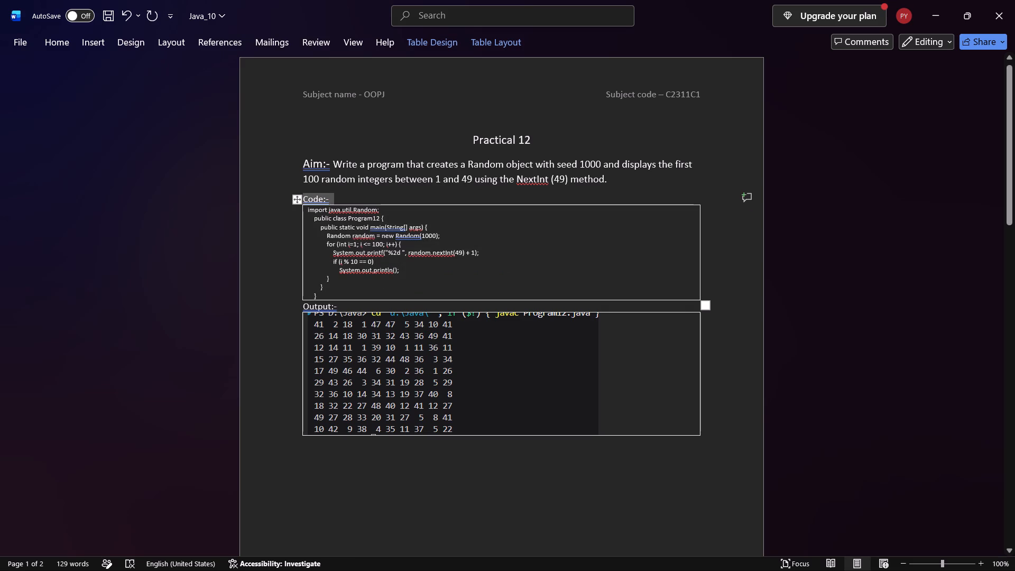
# Set the font size of Practical 12's whole aim paragraph to 9.
pyautogui.moveTo(610, 181); pyautogui.dragTo(331, 148)
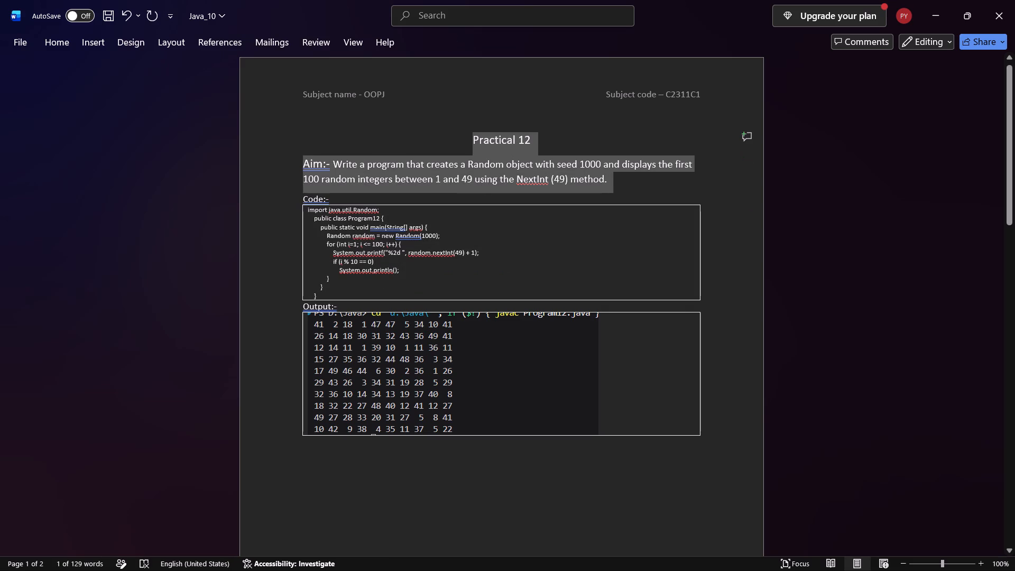
pyautogui.moveTo(331, 148); pyautogui.dragTo(302, 160)
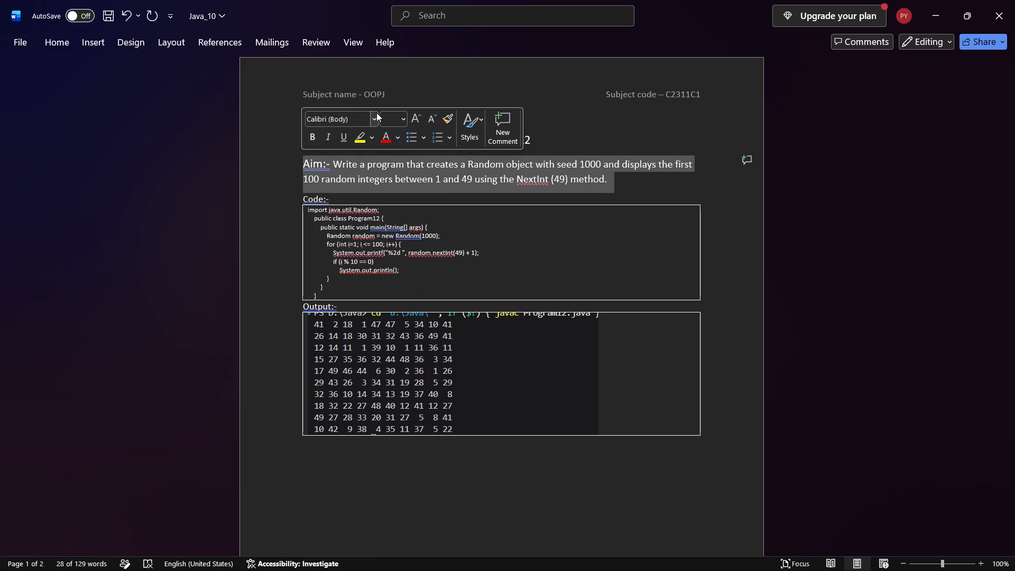
pyautogui.click(401, 121)
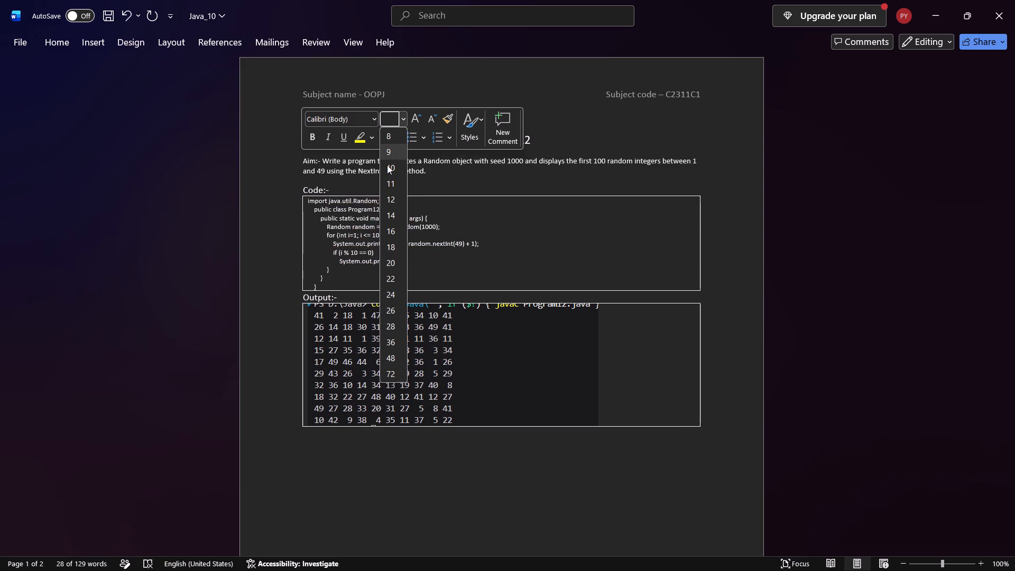
pyautogui.click(393, 158)
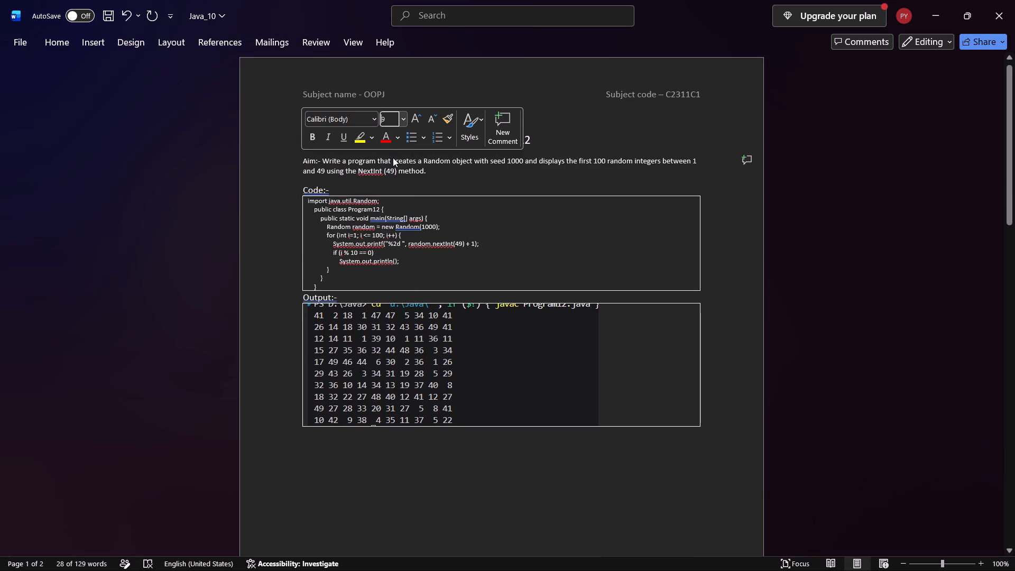
pyautogui.click(291, 159)
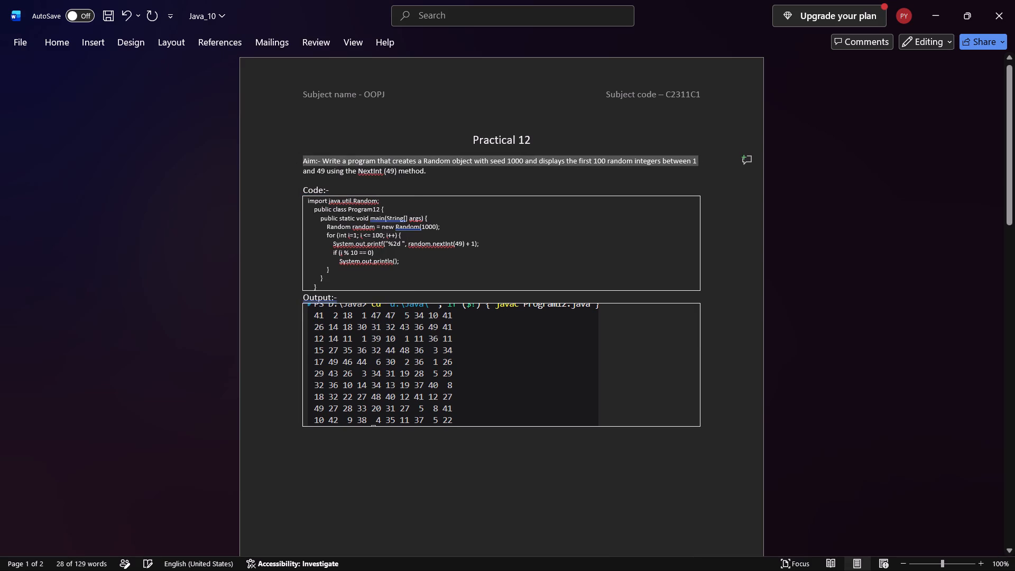
# Reduce the height of Practical 12's output screenshot by about a fifth, keeping its width.
pyautogui.moveTo(357, 325); pyautogui.dragTo(358, 344)
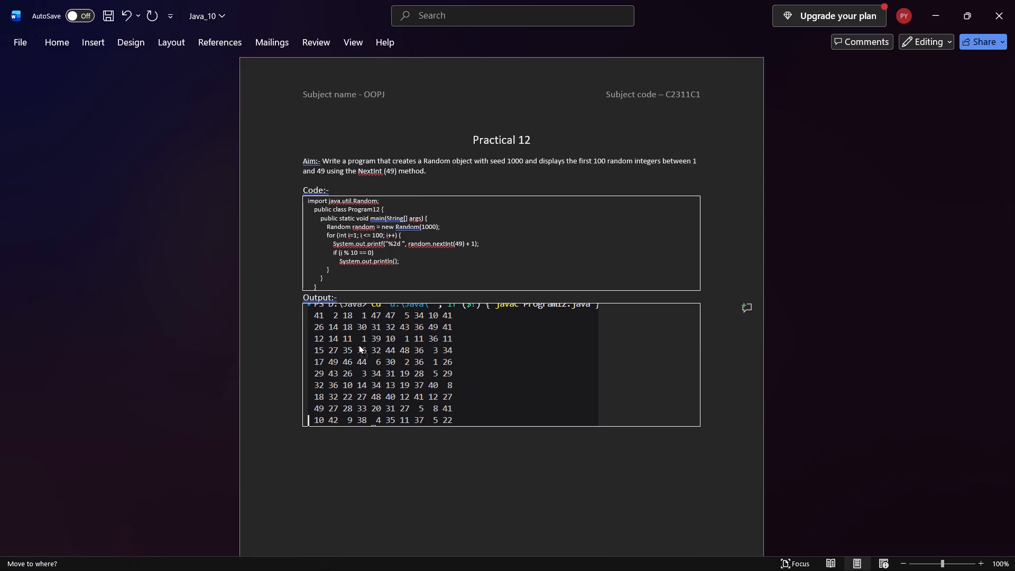
pyautogui.moveTo(358, 344); pyautogui.dragTo(358, 342)
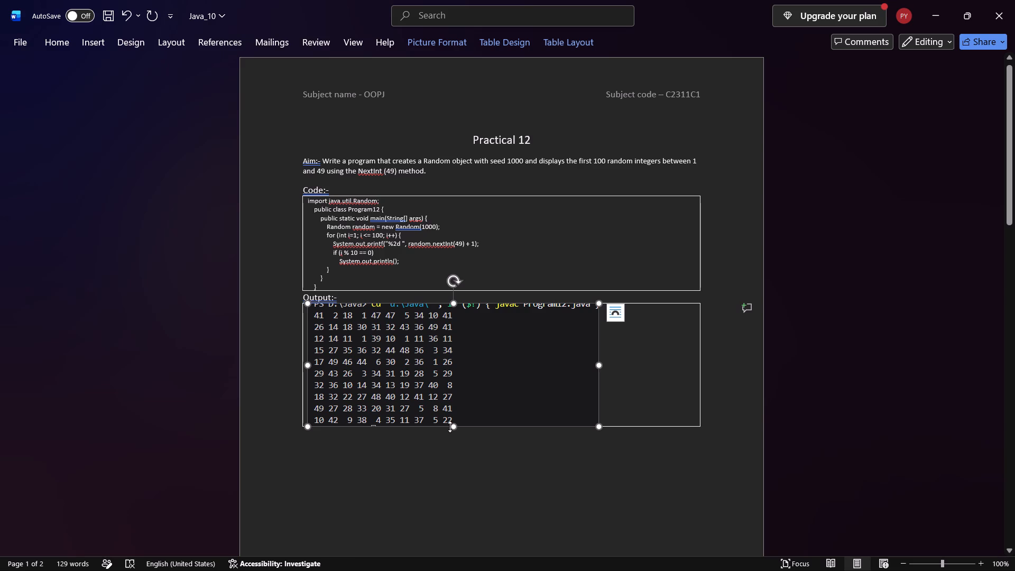
pyautogui.moveTo(454, 427); pyautogui.dragTo(454, 418)
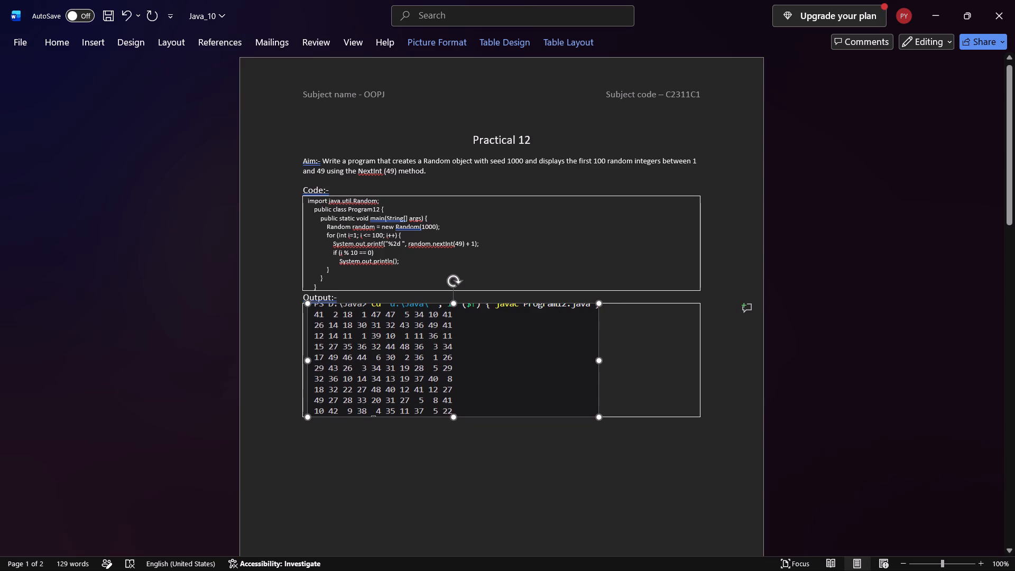
pyautogui.moveTo(454, 418); pyautogui.dragTo(456, 397)
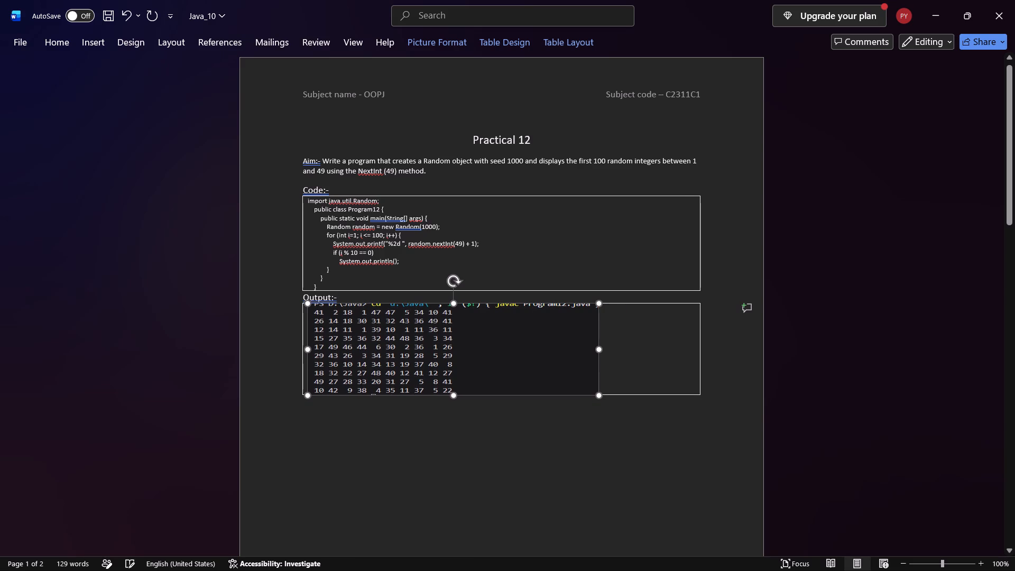
pyautogui.moveTo(456, 397); pyautogui.dragTo(455, 401)
# Delete the surplus empty lines between Practical 12's output box and the Practical 13 heading, leaving one blank line.
pyautogui.scroll(-1, 382, 434)
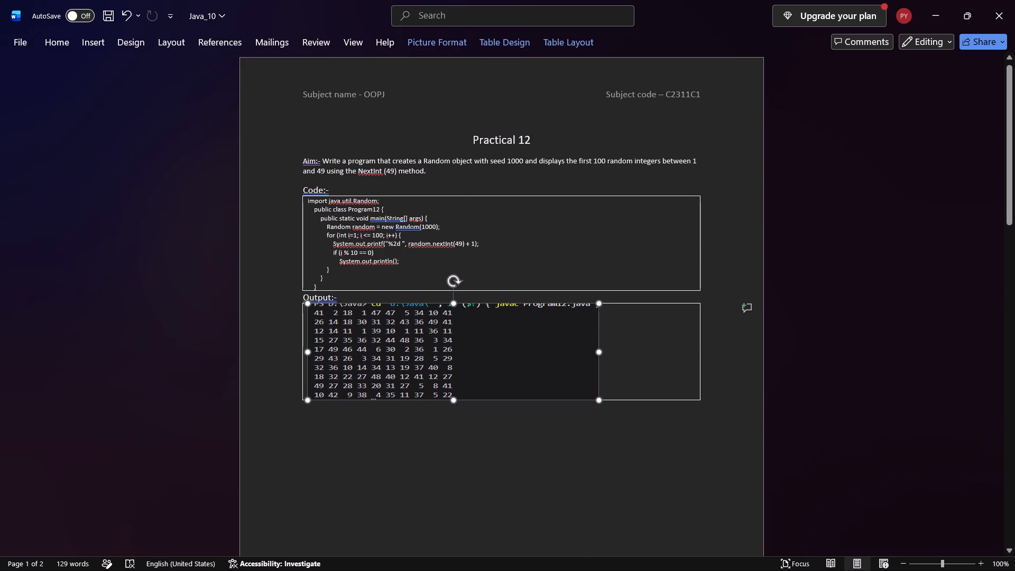
pyautogui.scroll(-1, 382, 434)
pyautogui.click(368, 365)
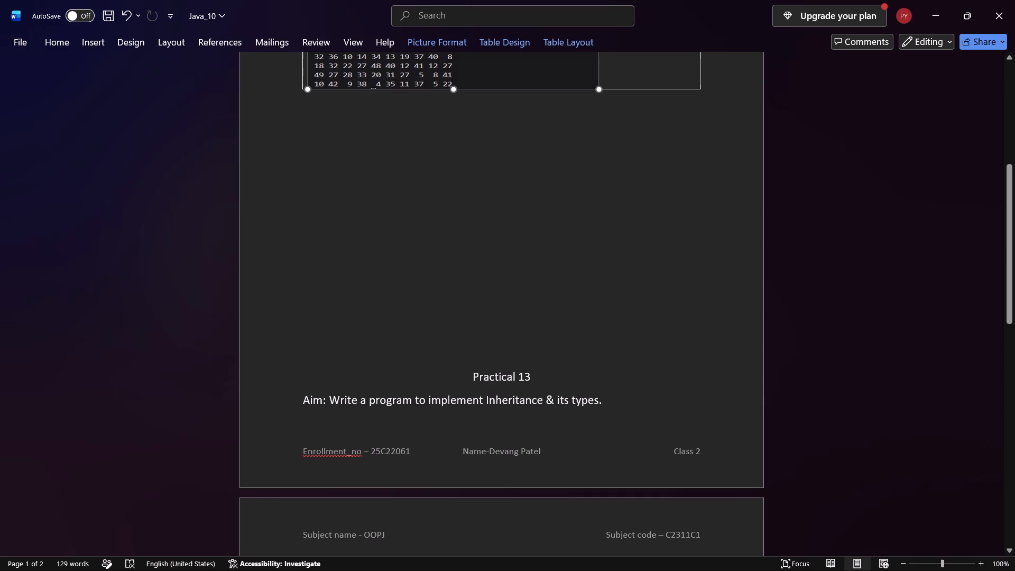
pyautogui.press('BackSpace')
pyautogui.press('BackSpace')
pyautogui.press('BackSpace')
pyautogui.press('BackSpace')
pyautogui.press('BackSpace')
pyautogui.press('BackSpace')
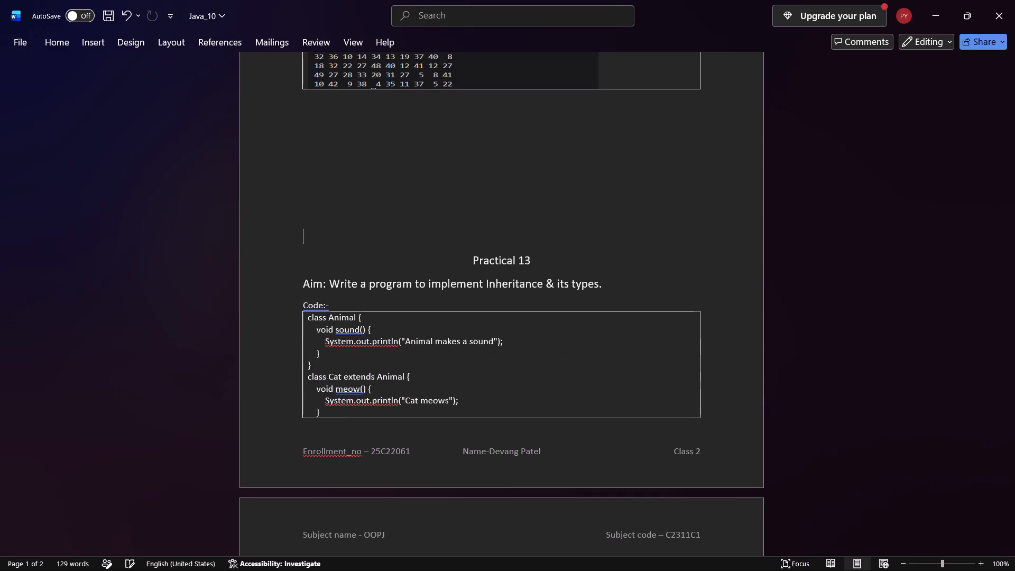
pyautogui.press('BackSpace')
pyautogui.press('BackSpace')
pyautogui.press('BackSpace')
pyautogui.press('BackSpace')
pyautogui.press('BackSpace')
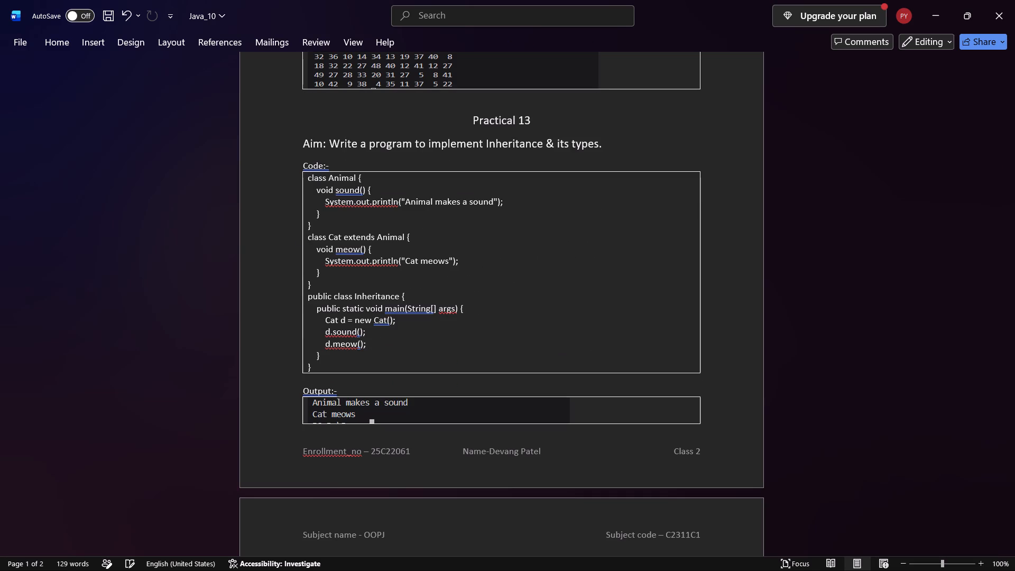
# Set the font size of all the code text in Practical 13's code box to 8.
pyautogui.scroll(-2, 459, 570)
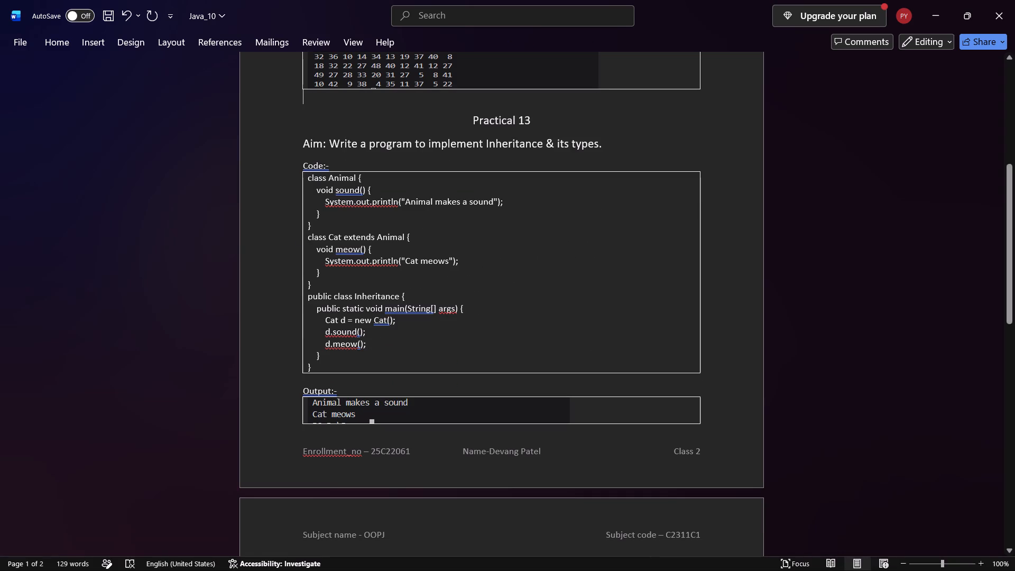
pyautogui.scroll(-2, 731, 390)
pyautogui.click(731, 390)
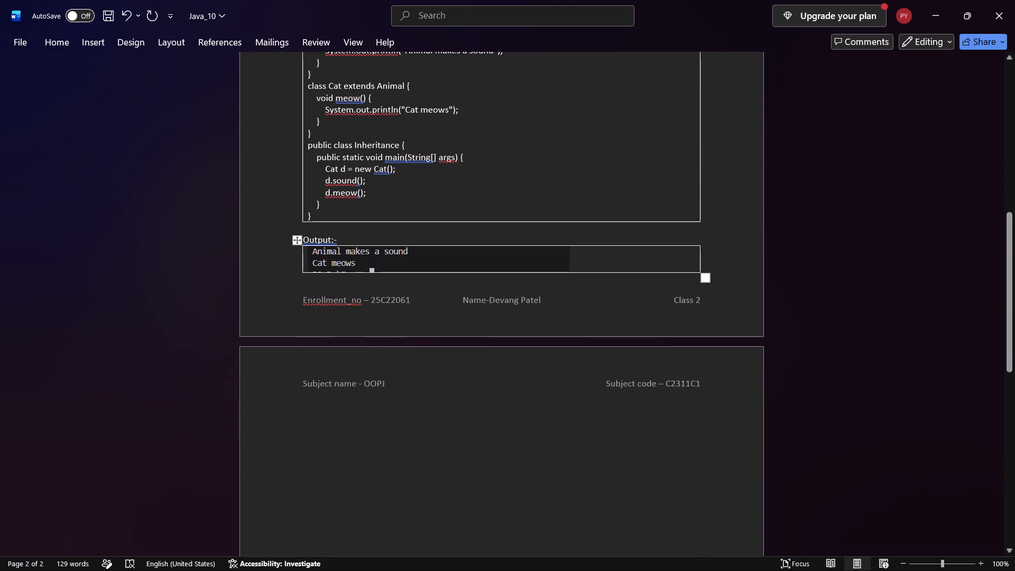
pyautogui.scroll(3, 506, 277)
pyautogui.moveTo(341, 414); pyautogui.dragTo(308, 221)
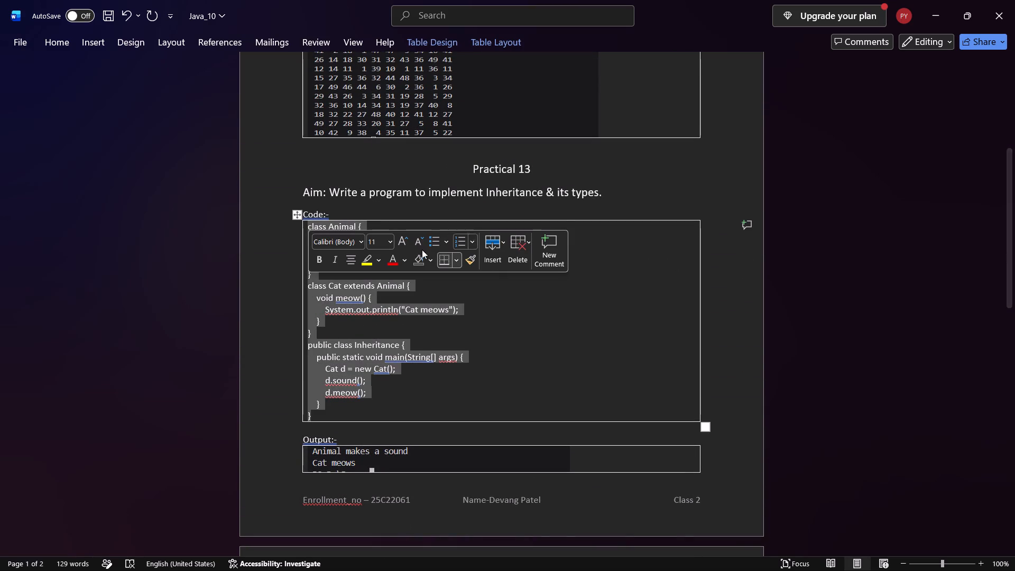
pyautogui.click(390, 242)
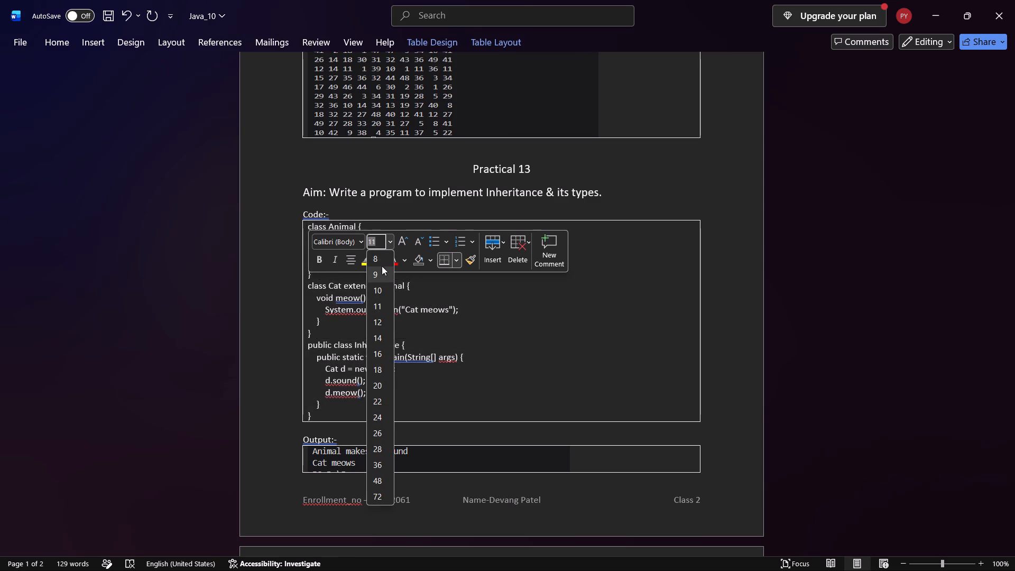
pyautogui.click(384, 259)
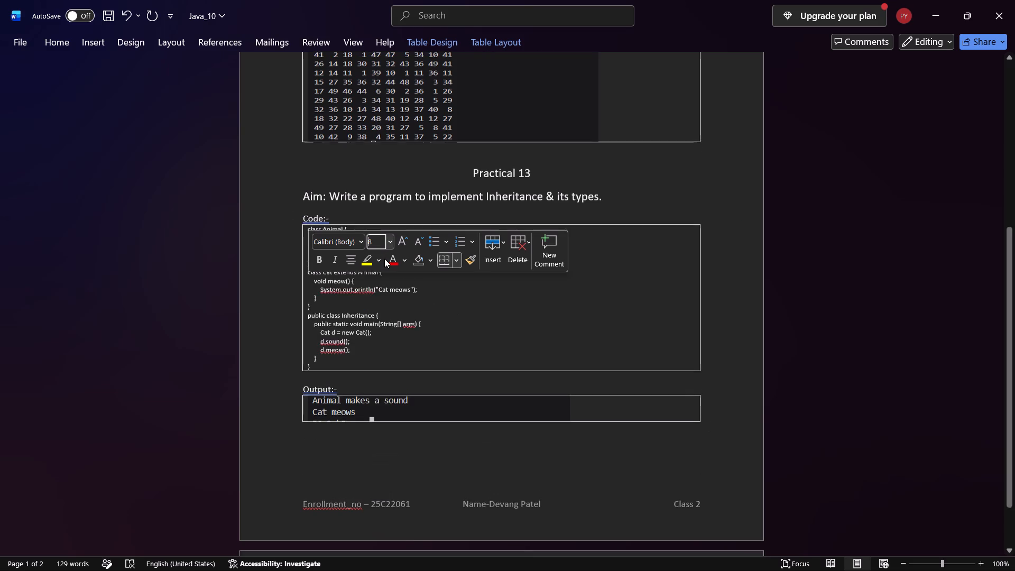
pyautogui.click(418, 460)
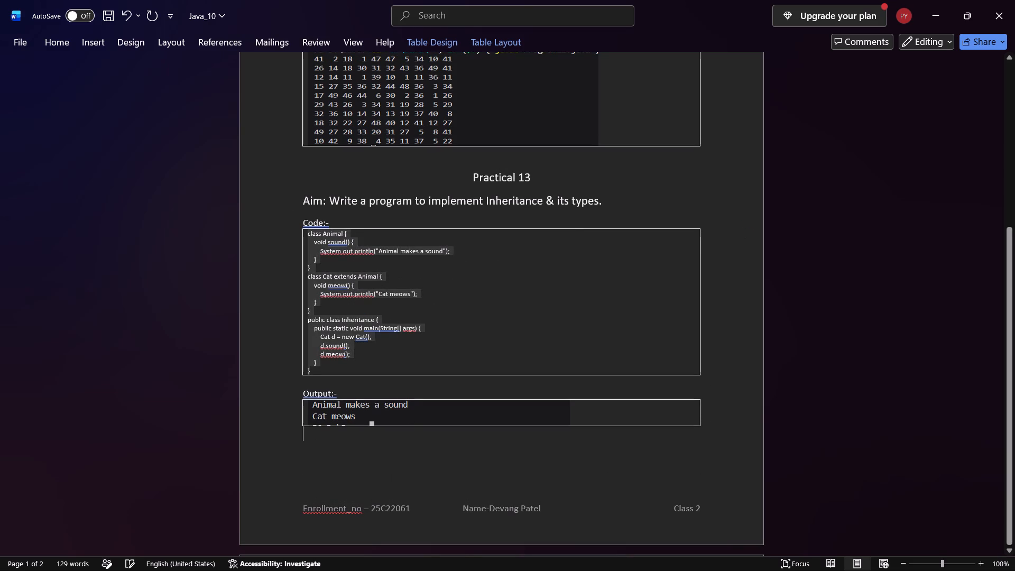
# Resize Practical 13's output box slightly narrower than the code box, with a little space below the screenshot, fitting it on the first page.
pyautogui.click(694, 421)
pyautogui.moveTo(705, 431); pyautogui.dragTo(724, 493)
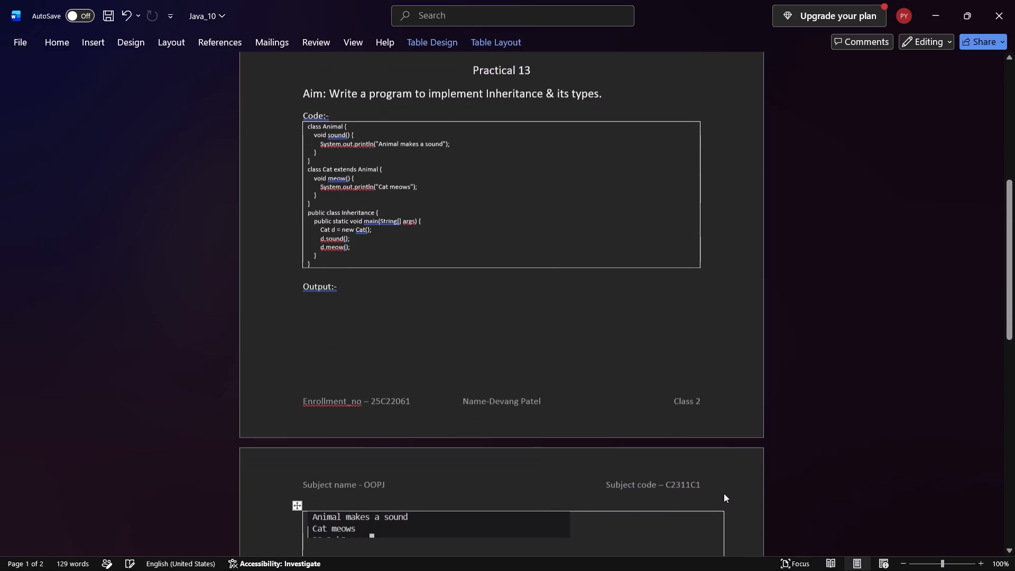
pyautogui.scroll(-1, 724, 493)
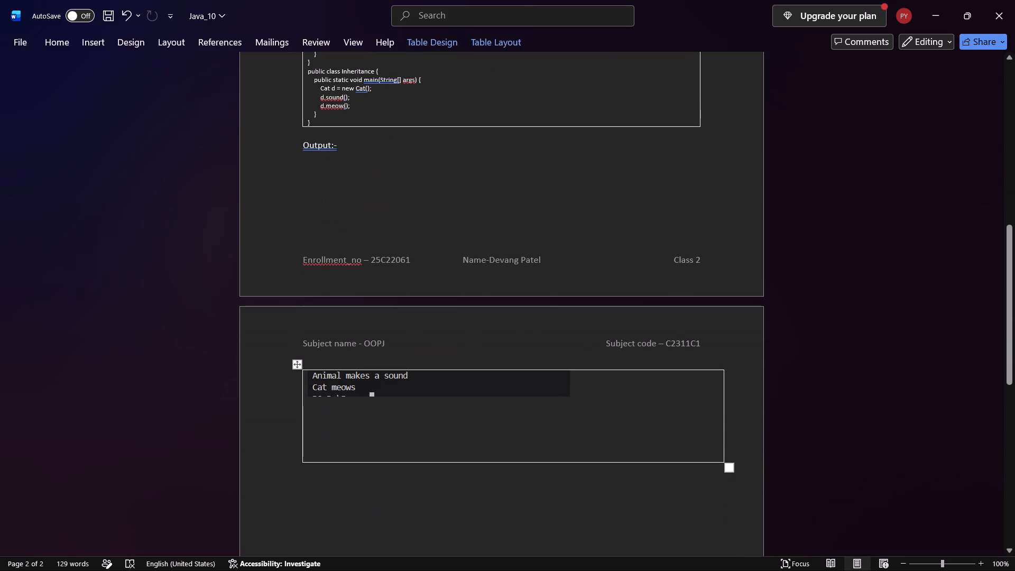
pyautogui.moveTo(455, 416); pyautogui.dragTo(501, 468)
pyautogui.click(501, 468)
pyautogui.click(708, 445)
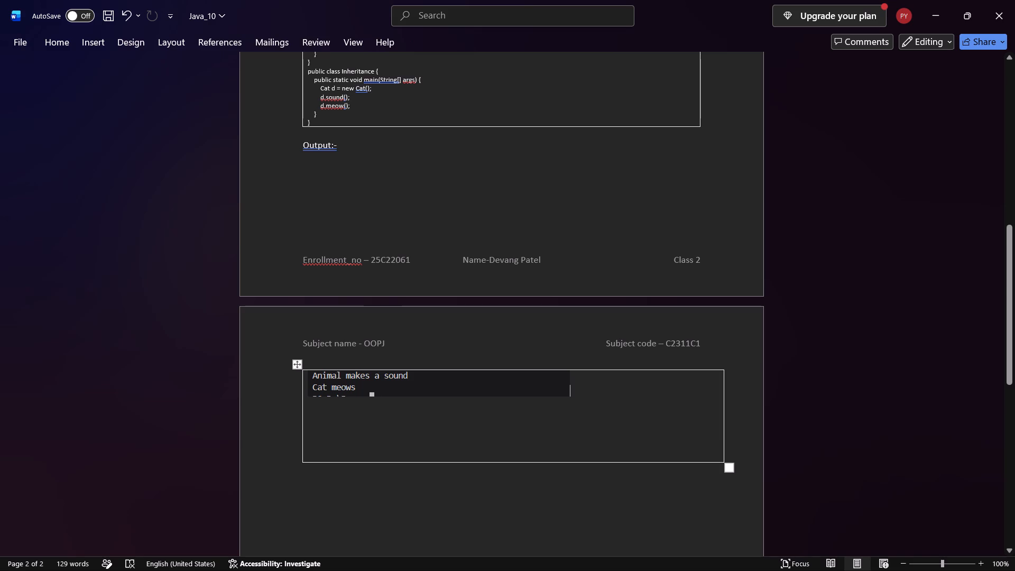
pyautogui.moveTo(728, 467); pyautogui.dragTo(657, 409)
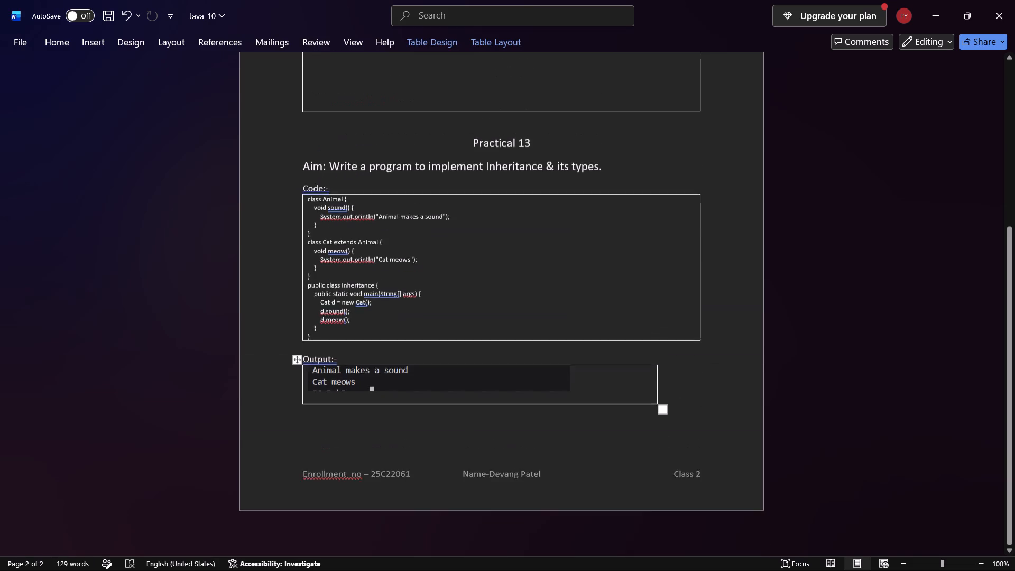
# Review the layout of Practicals 12 and 13 across the Java_10 page, from top to bottom.
pyautogui.scroll(8, 746, 364)
pyautogui.scroll(-6, 746, 364)
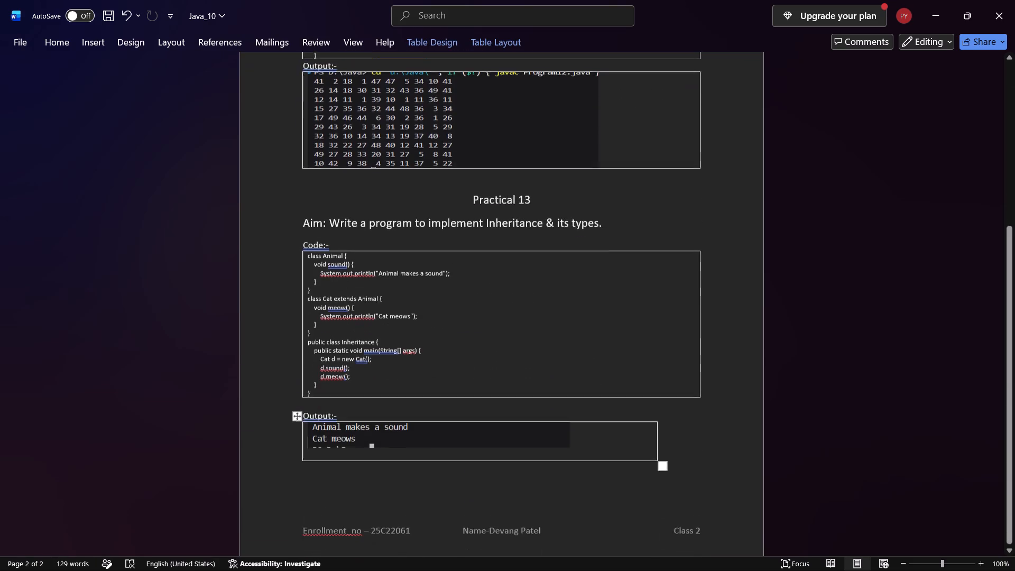
pyautogui.keyDown('ctrl'); pyautogui.scroll(-7, 746, 364); pyautogui.keyUp('ctrl')
pyautogui.keyDown('ctrl'); pyautogui.scroll(5, 746, 364); pyautogui.keyUp('ctrl')
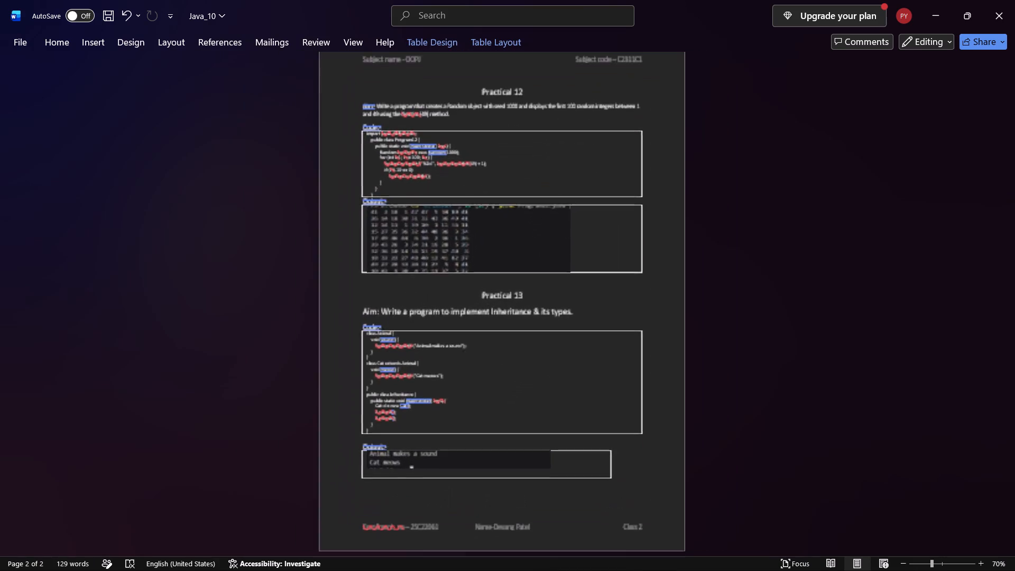
pyautogui.keyDown('ctrl'); pyautogui.scroll(1, 746, 364); pyautogui.keyUp('ctrl')
pyautogui.keyDown('ctrl'); pyautogui.scroll(-1, 746, 364); pyautogui.keyUp('ctrl')
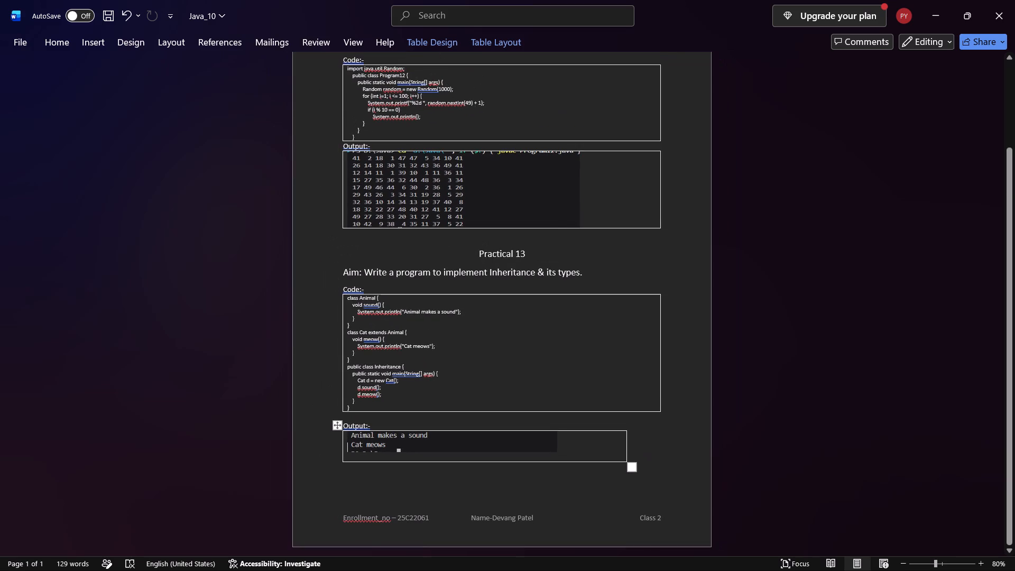
# Switch to the Java_Practicals document and look over its pages as an overview.
pyautogui.hotkey('alt', 'Tab')
pyautogui.hotkey('alt', 'Tab')
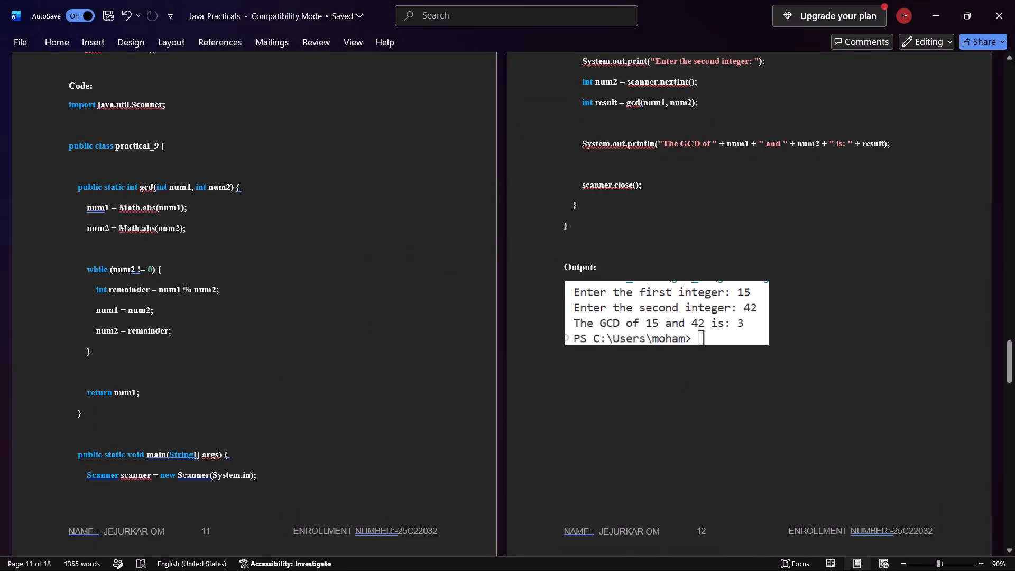
pyautogui.keyDown('ctrl'); pyautogui.scroll(-4, 746, 364); pyautogui.keyUp('ctrl')
pyautogui.scroll(-8, 746, 364)
pyautogui.keyDown('ctrl'); pyautogui.scroll(-5, 746, 364); pyautogui.keyUp('ctrl')
pyautogui.scroll(-2, 746, 364)
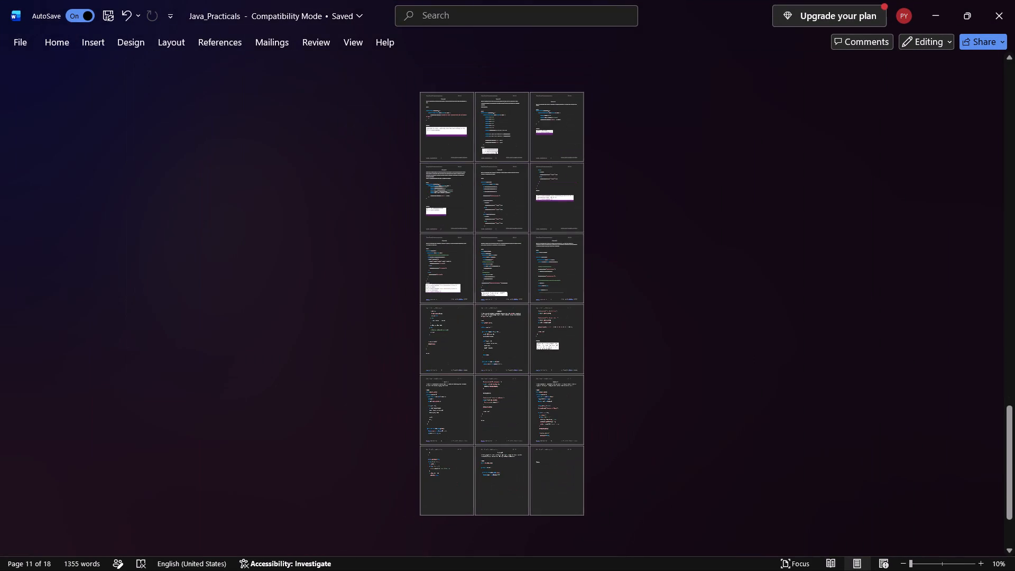
pyautogui.scroll(-3, 746, 364)
pyautogui.keyDown('ctrl'); pyautogui.scroll(2, 746, 364); pyautogui.keyUp('ctrl')
# Switch back to the Java_10 document and copy its entire content.
pyautogui.hotkey('alt', 'Tab')
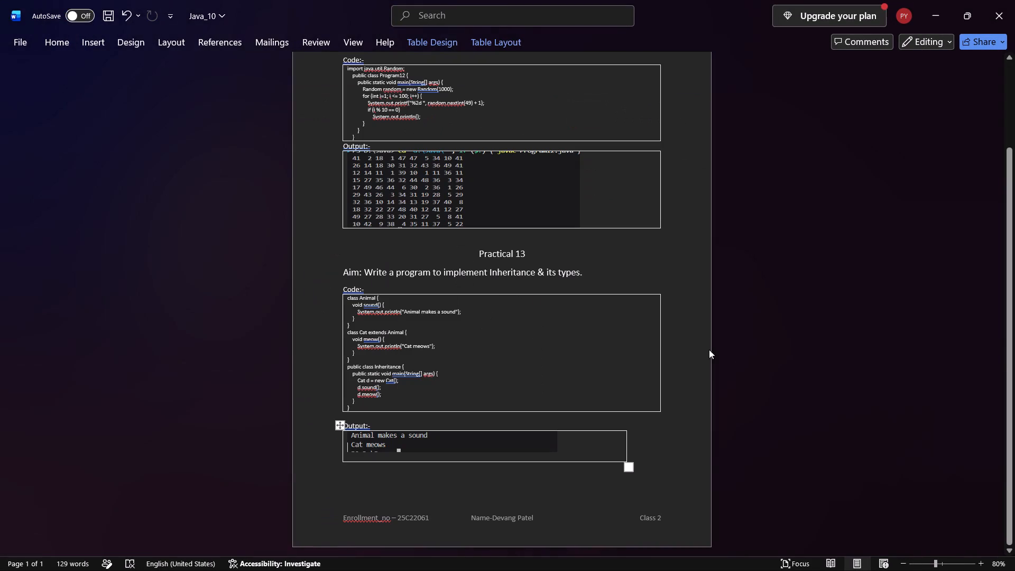
pyautogui.click(709, 349)
pyautogui.click(592, 330)
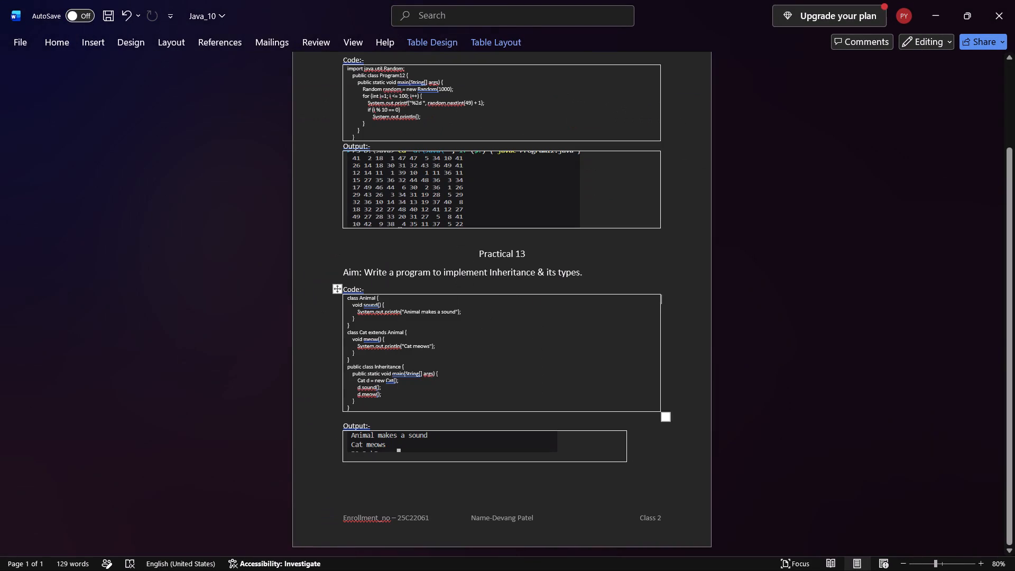
pyautogui.hotkey('ctrl', 'a')
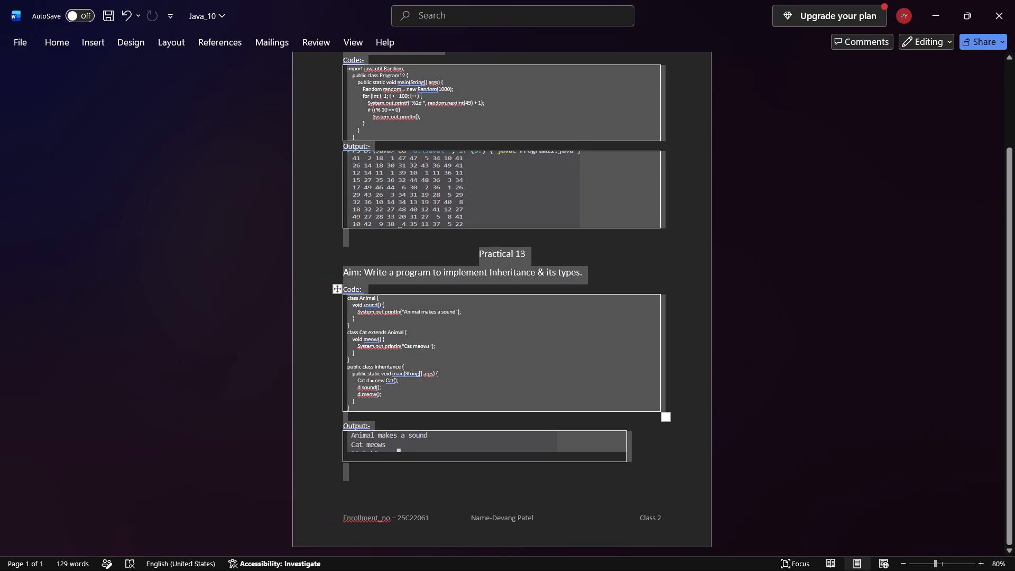
pyautogui.hotkey('ctrl', 'c')
# Switch to the Java_Practicals document and look over its pages, focusing on the existing Practical-12 at the end.
pyautogui.hotkey('alt', 'Tab')
pyautogui.scroll(-13, 592, 330)
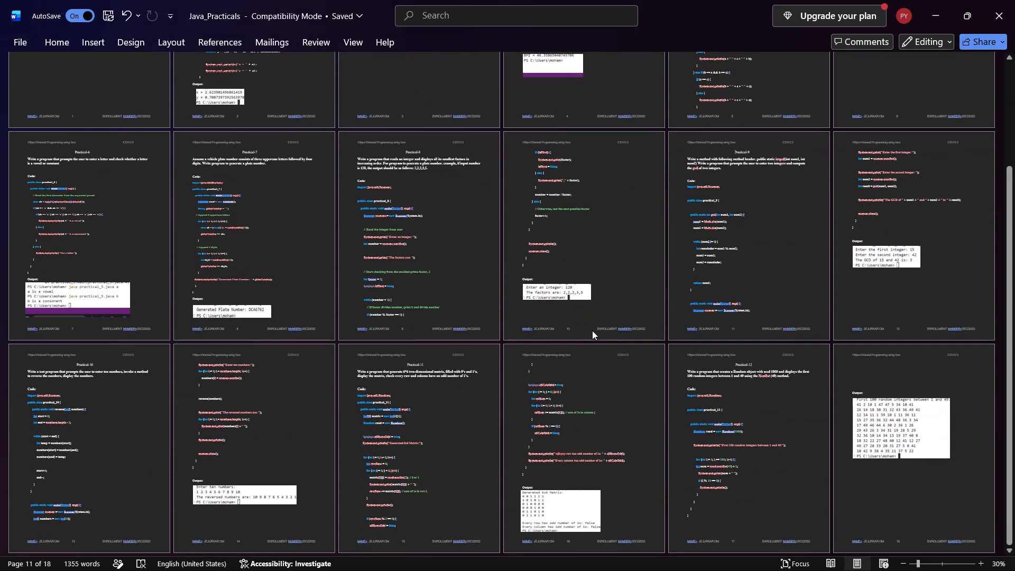
pyautogui.keyDown('ctrl'); pyautogui.scroll(-5, 592, 330); pyautogui.keyUp('ctrl')
pyautogui.click(781, 378)
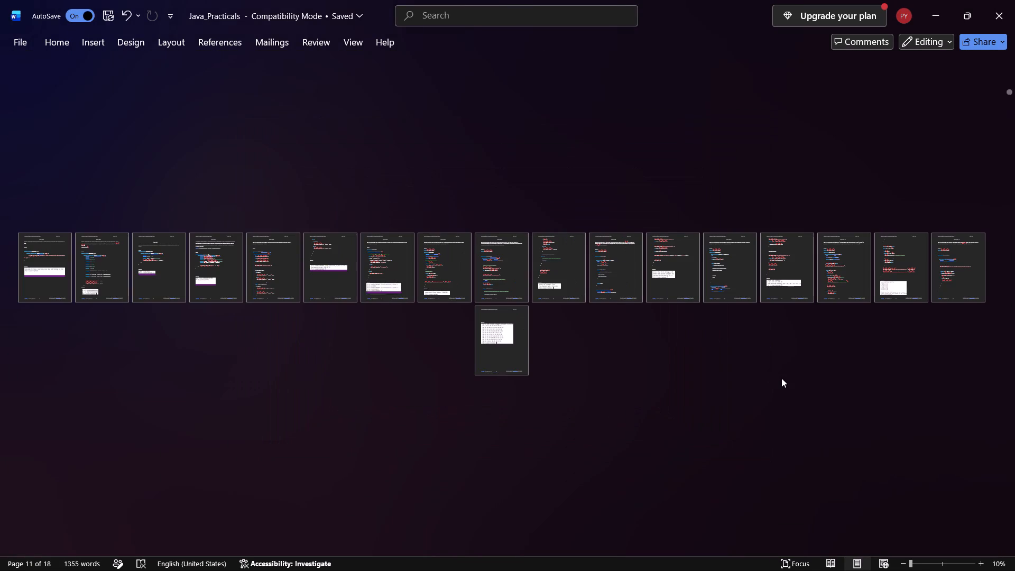
pyautogui.keyDown('ctrl'); pyautogui.scroll(5, 610, 376); pyautogui.keyUp('ctrl')
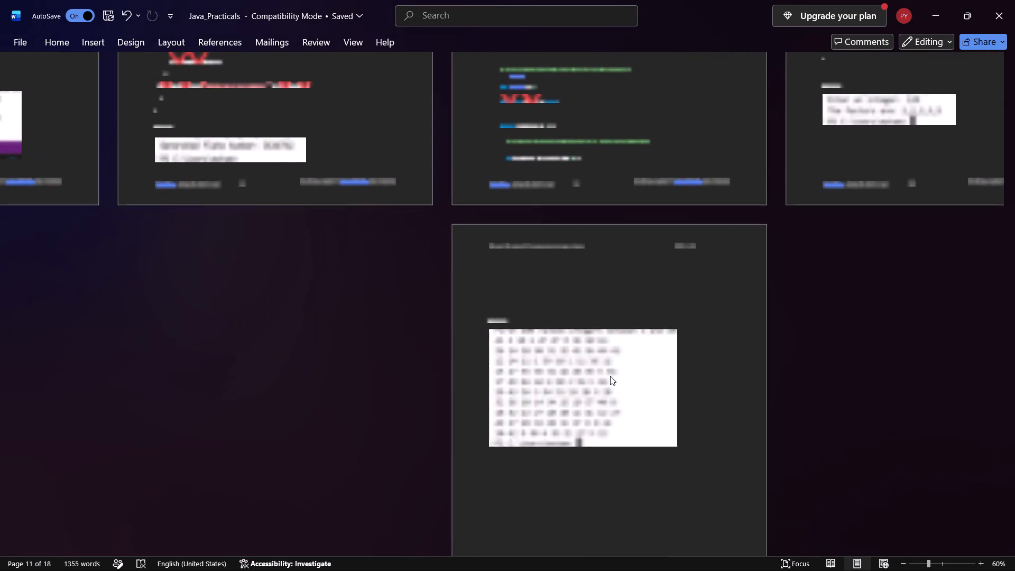
pyautogui.hscroll(-1, 610, 376)
pyautogui.scroll(-6, 610, 376)
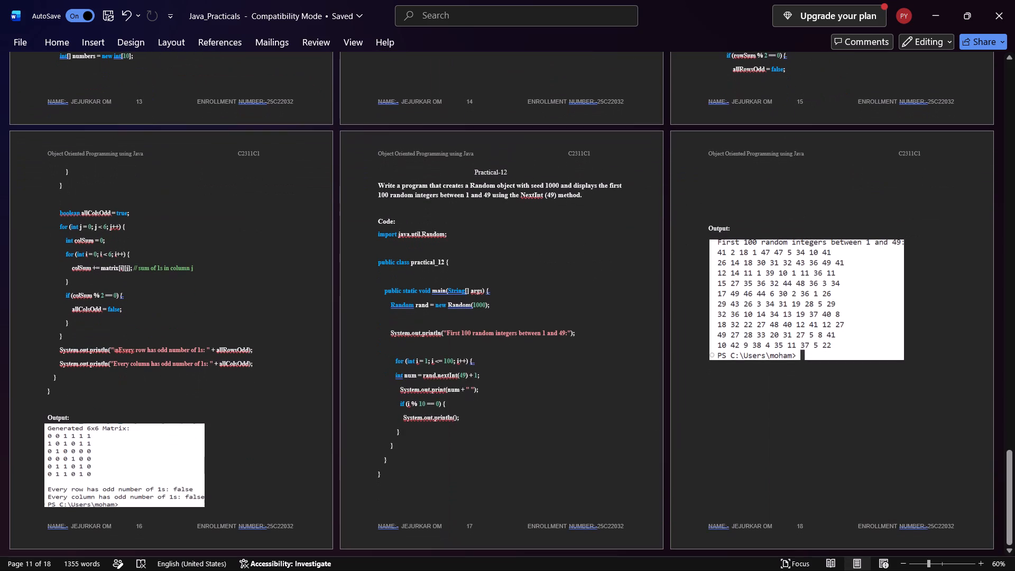
pyautogui.scroll(-3, 610, 376)
pyautogui.scroll(1, 610, 376)
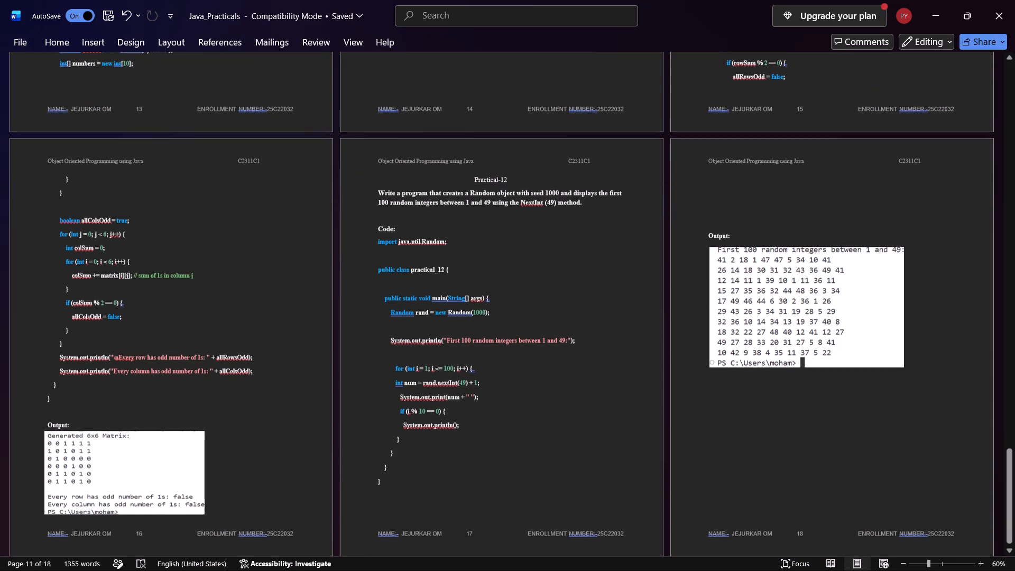
pyautogui.scroll(2, 610, 376)
pyautogui.keyDown('ctrl'); pyautogui.scroll(-1, 610, 376); pyautogui.keyUp('ctrl')
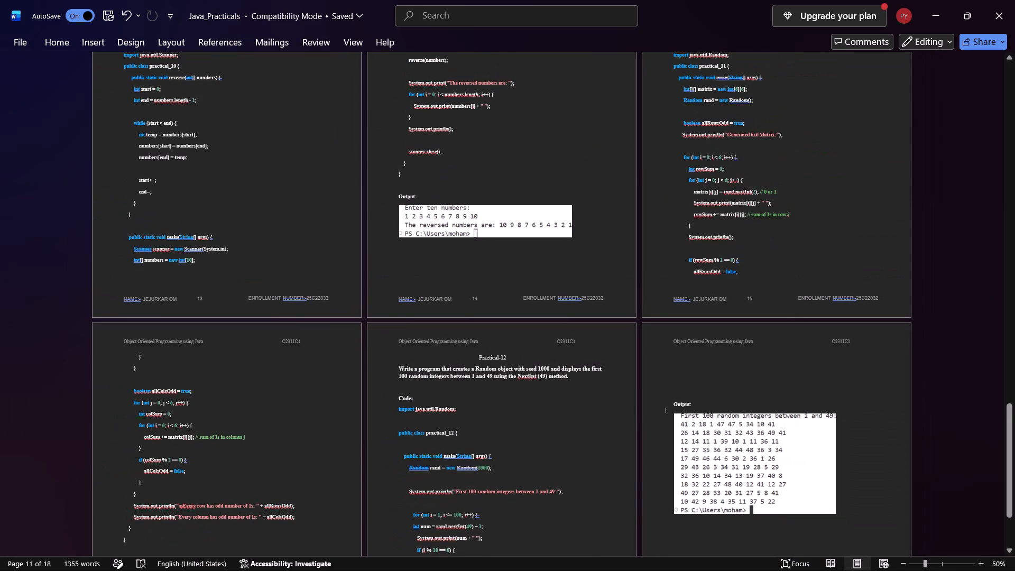
pyautogui.scroll(-8, 610, 376)
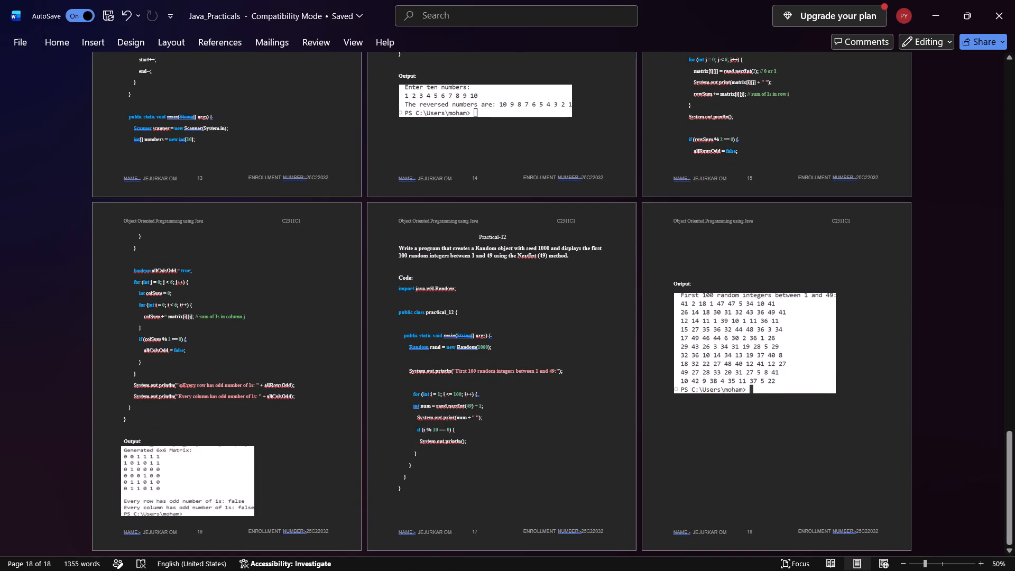
pyautogui.scroll(20, 610, 376)
pyautogui.scroll(3, 610, 376)
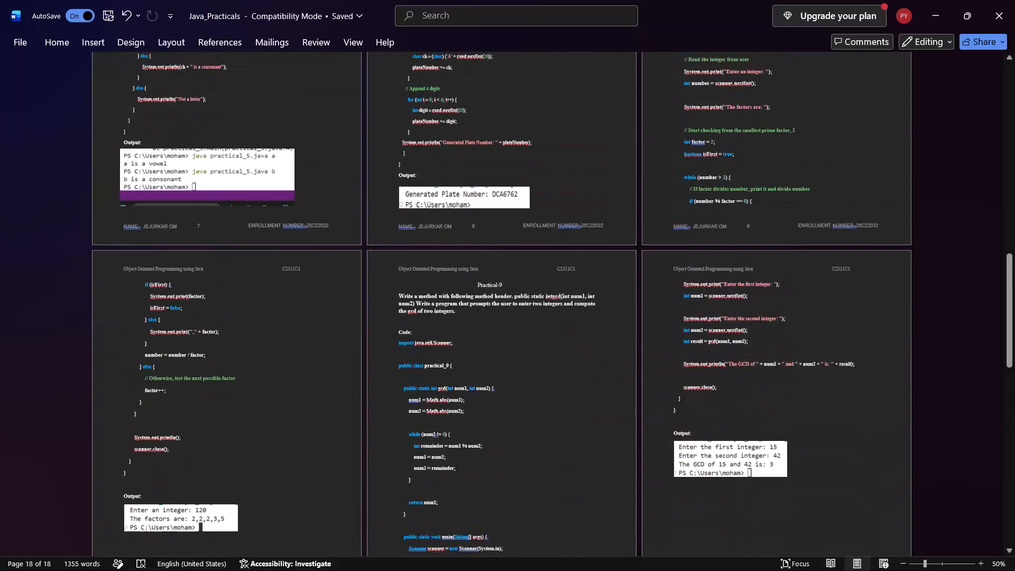
pyautogui.scroll(20, 610, 376)
pyautogui.scroll(3, 610, 376)
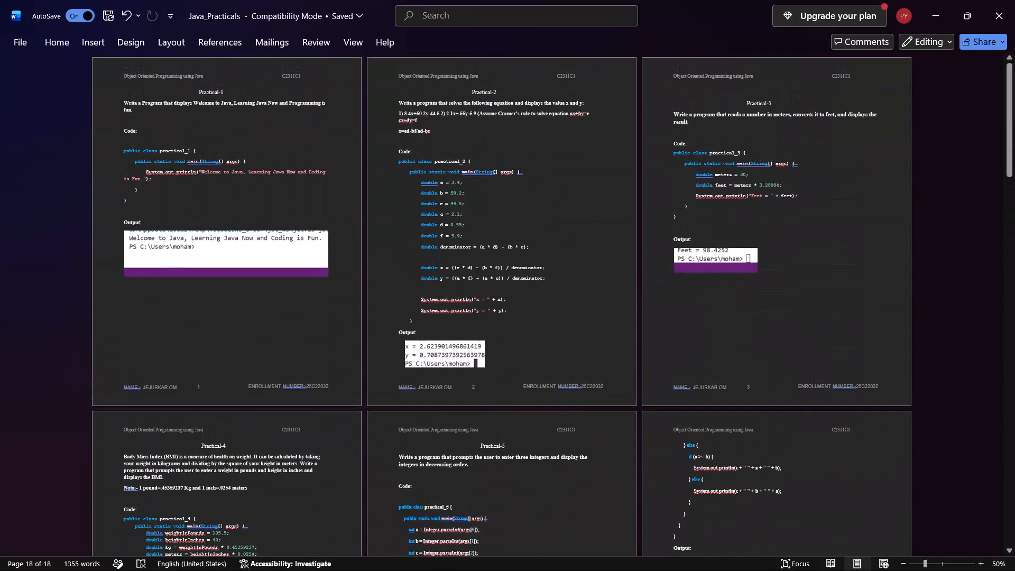
pyautogui.keyDown('ctrl'); pyautogui.scroll(-5, 603, 373); pyautogui.keyUp('ctrl')
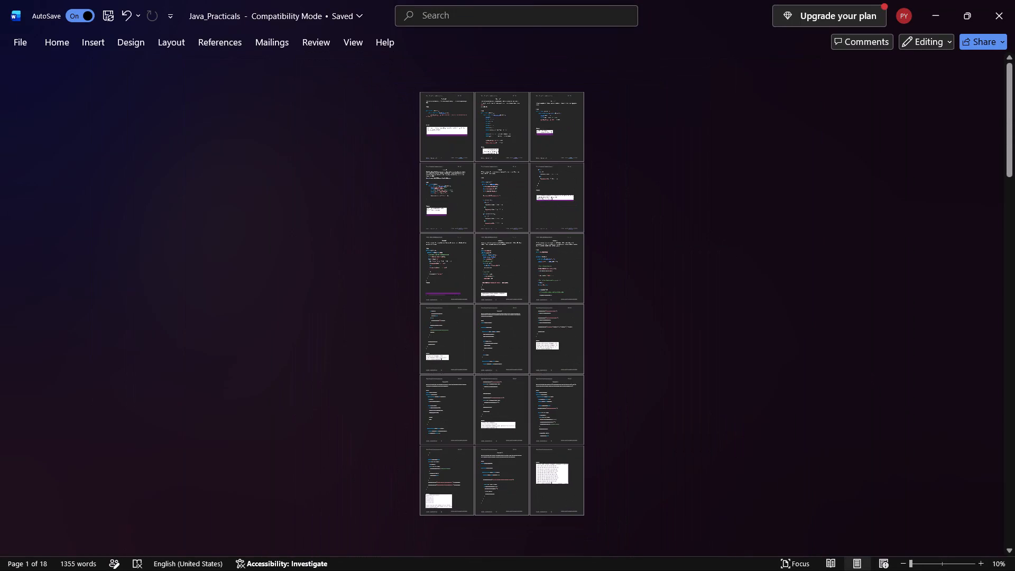
pyautogui.scroll(-8, 603, 373)
# Paste the copied Practicals 12 and 13 onto the last page, after the old Practical-12 "Output:" label.
pyautogui.click(603, 373)
pyautogui.click(603, 373)
pyautogui.click(561, 341)
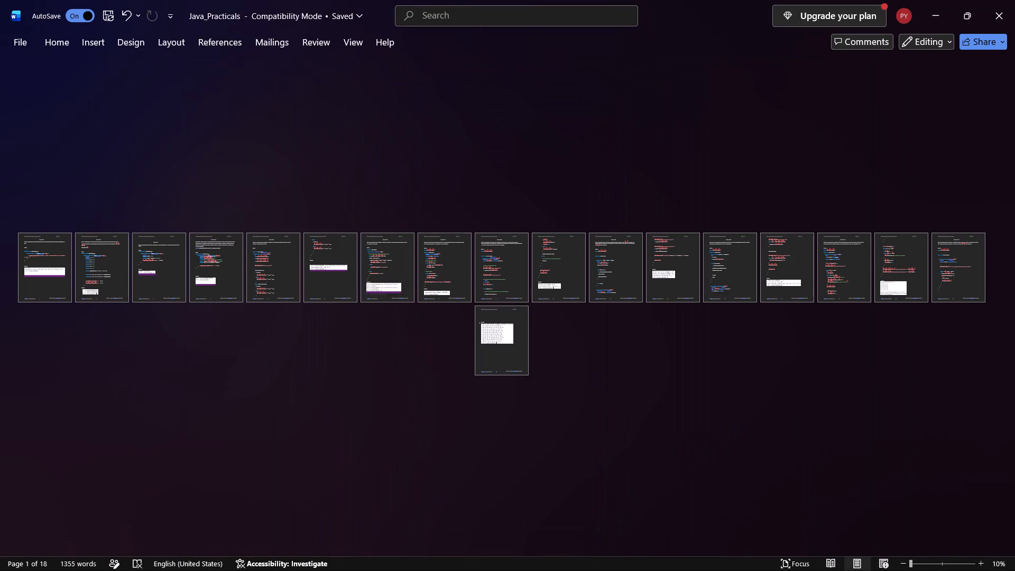
pyautogui.hotkey('ctrl', 'v')
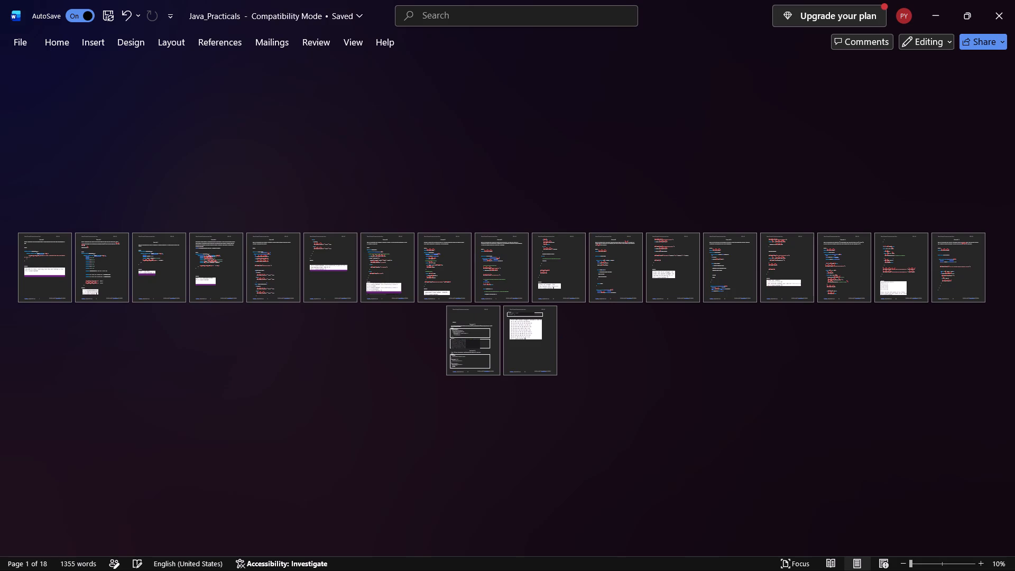
# Examine how the pasted Practicals 12 and 13 sit relative to the old Practical-12 and the preceding Practical-11 pages.
pyautogui.keyDown('ctrl'); pyautogui.scroll(7, 557, 343); pyautogui.keyUp('ctrl')
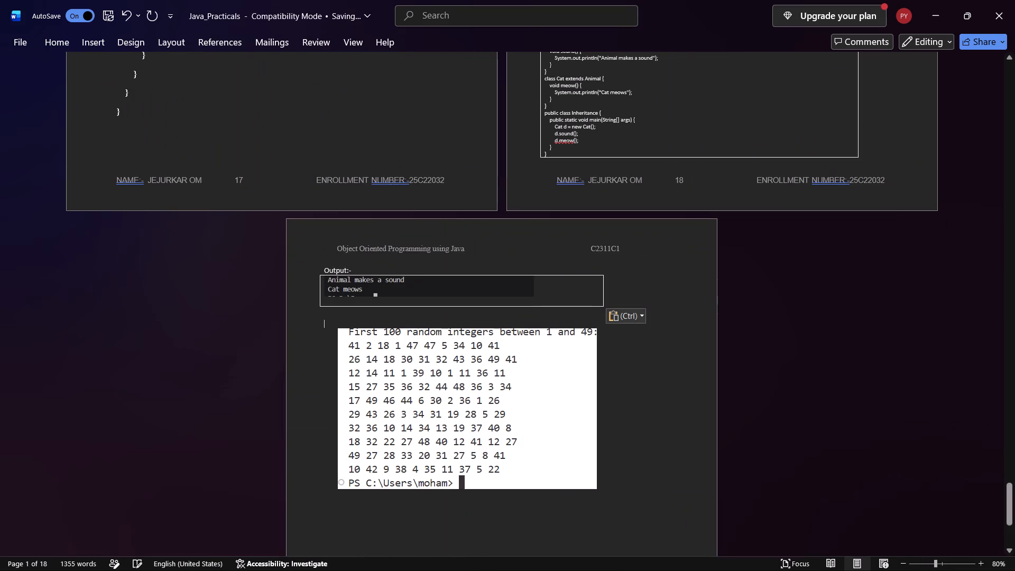
pyautogui.scroll(6, 91, 383)
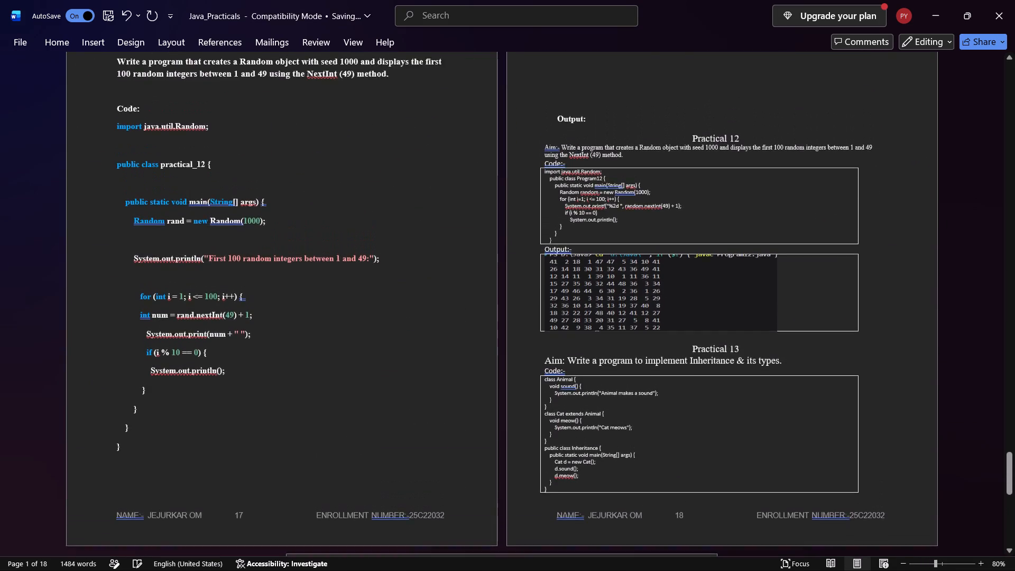
pyautogui.scroll(8, 91, 383)
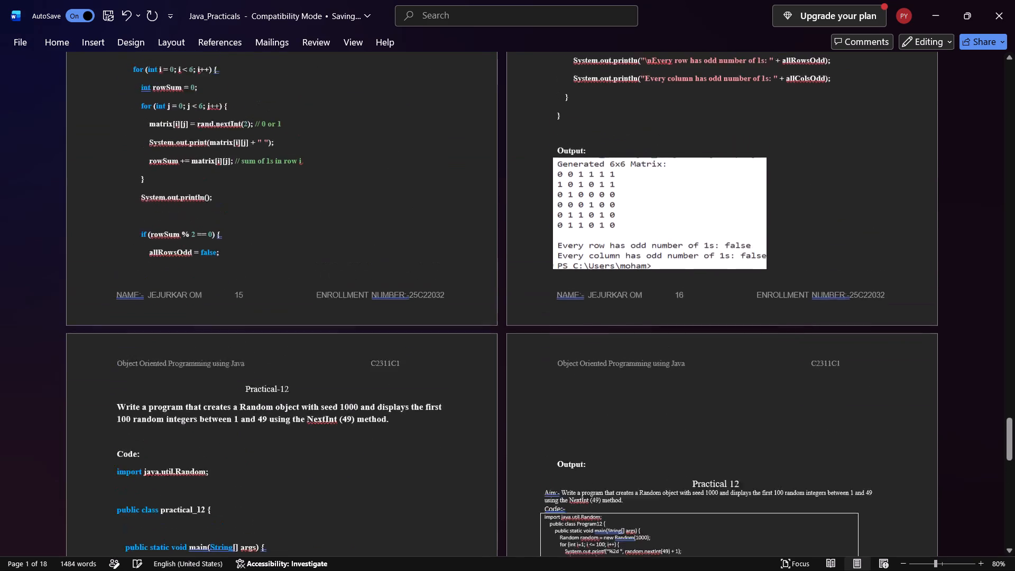
pyautogui.scroll(5, 91, 383)
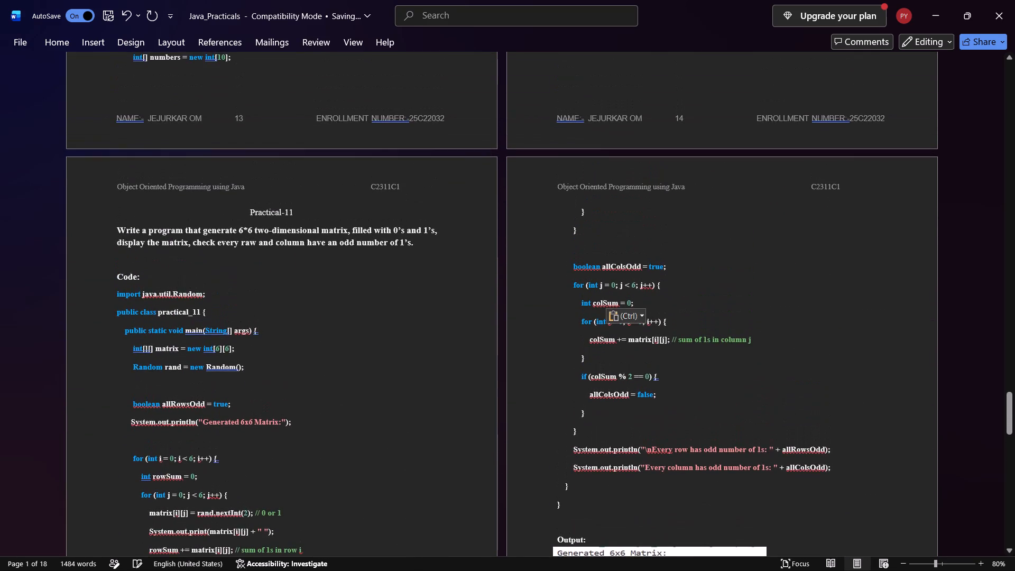
pyautogui.scroll(-10, 91, 383)
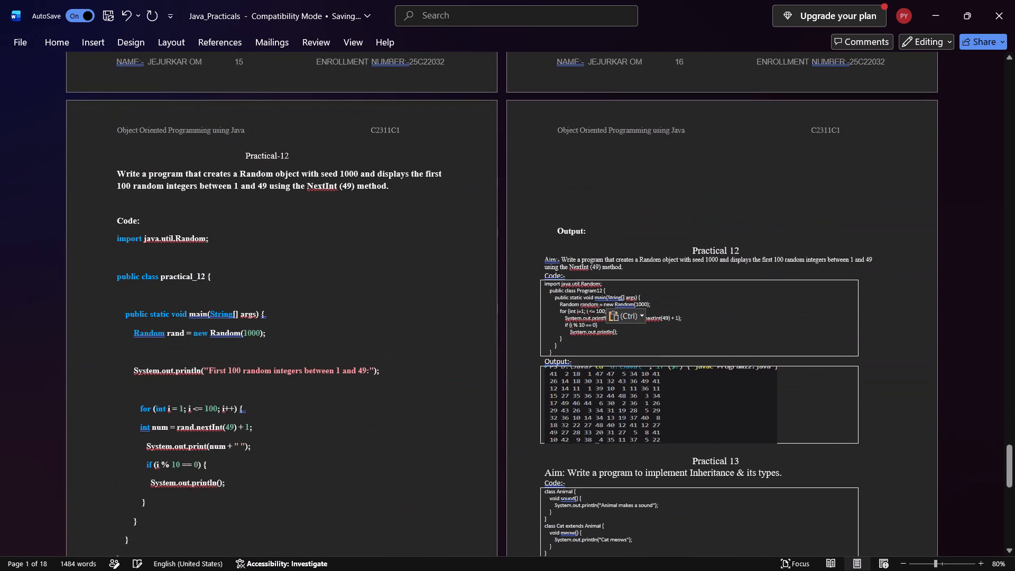
pyautogui.scroll(-2, 91, 383)
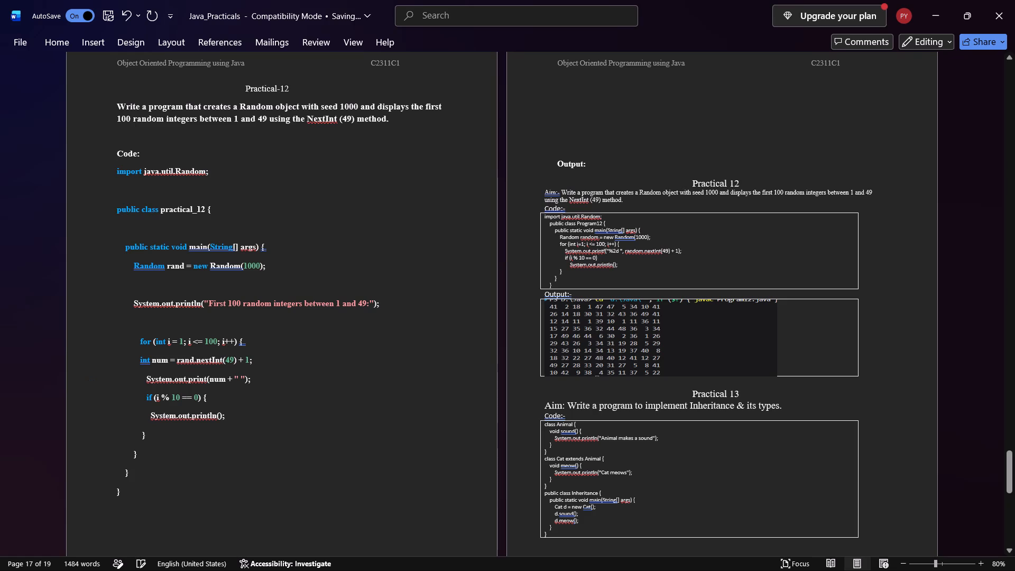
pyautogui.scroll(6, 91, 383)
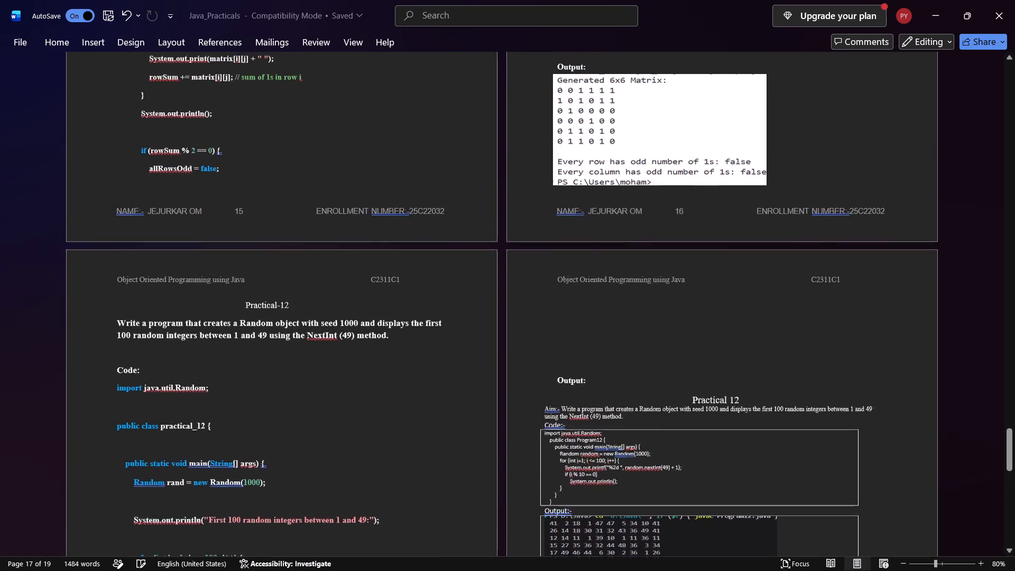
pyautogui.scroll(3, 91, 383)
pyautogui.scroll(-5, 91, 383)
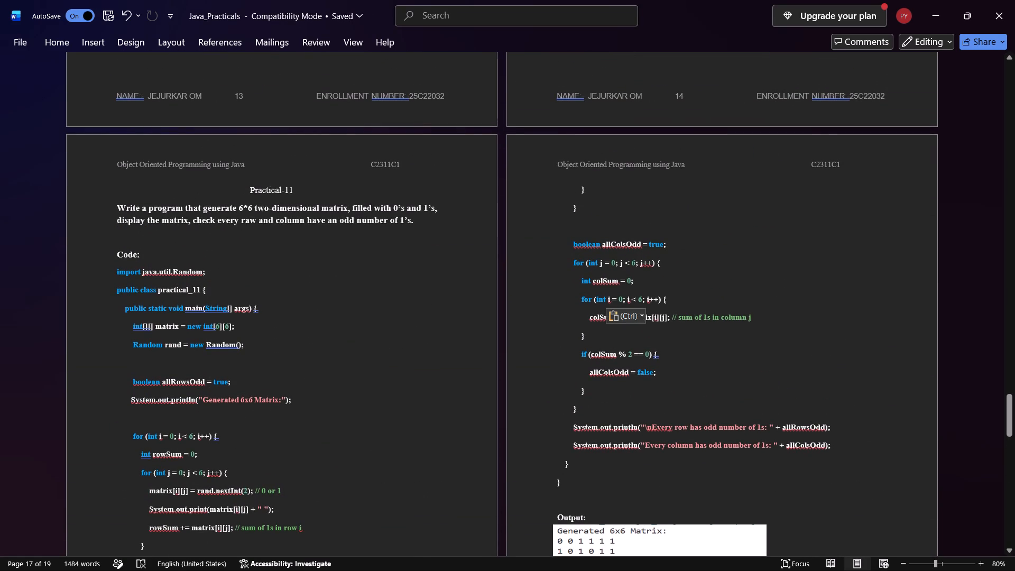
pyautogui.scroll(-6, 91, 383)
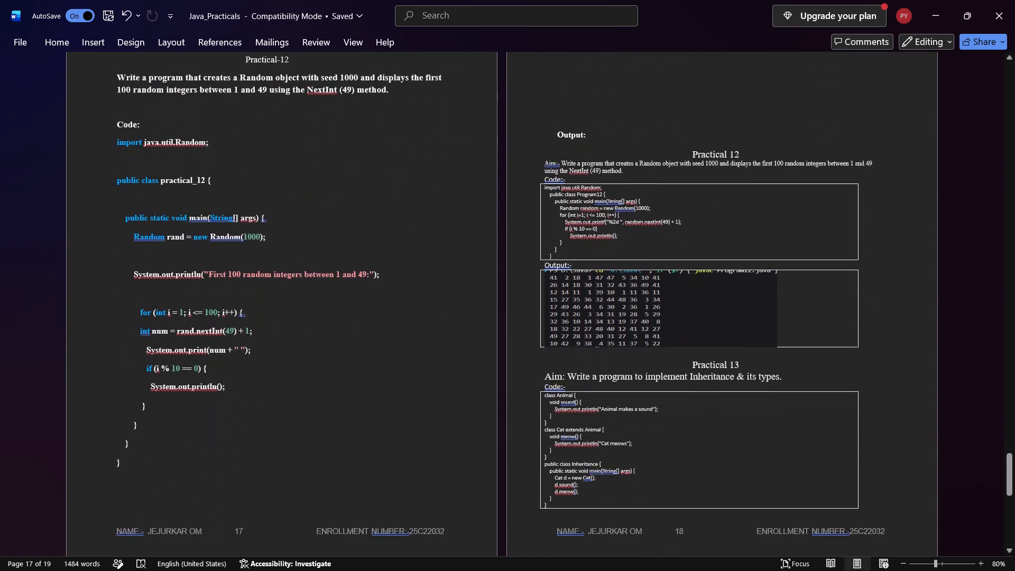
pyautogui.scroll(-1, 91, 383)
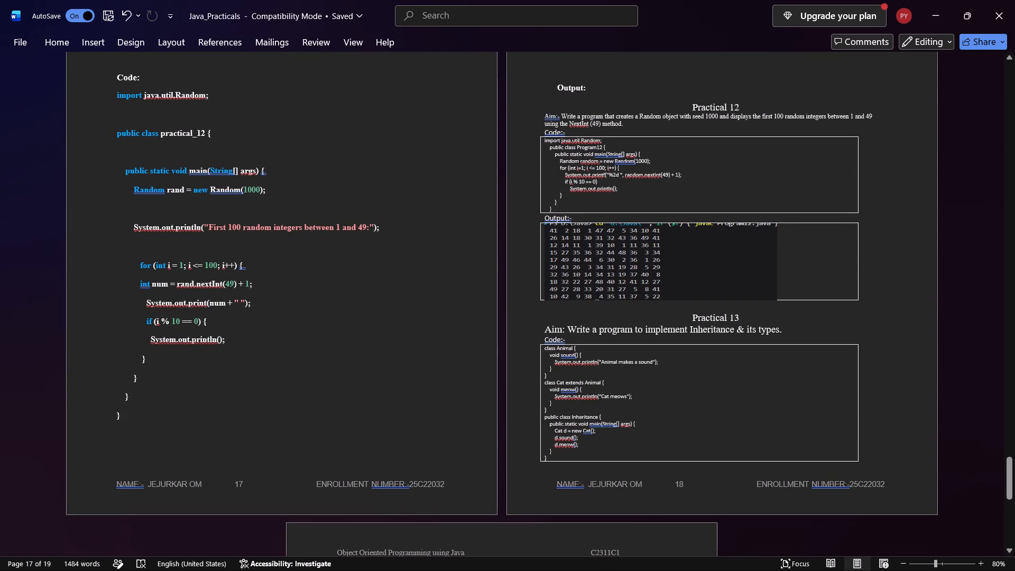
# Delete the old Practical-12 code on page 17, working backwards from its closing brace through the "Code:" label.
pyautogui.tripleClick(293, 421)
pyautogui.click(293, 421)
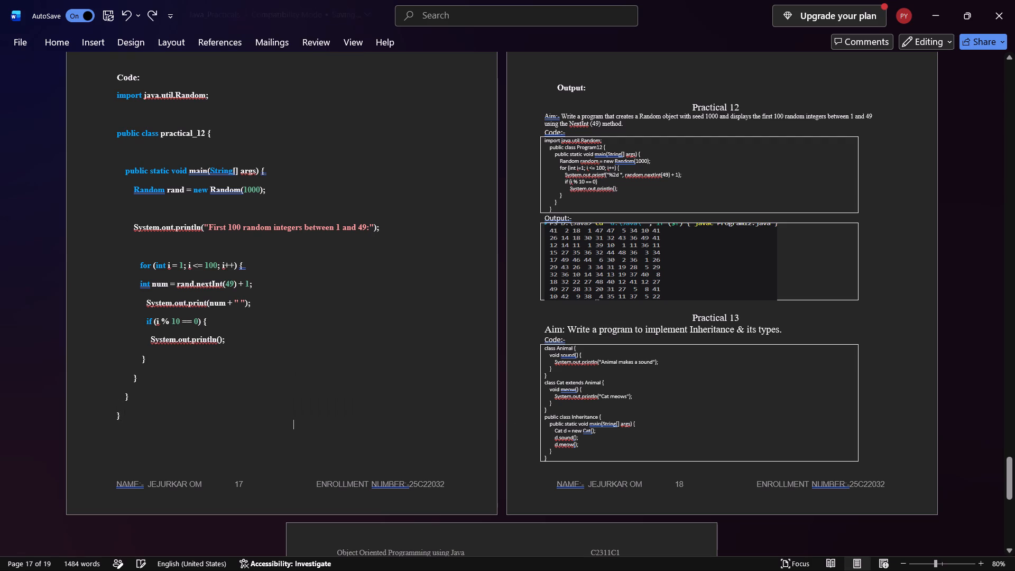
pyautogui.moveTo(109, 418); pyautogui.dragTo(147, 407)
pyautogui.click(147, 407)
pyautogui.press('BackSpace')
pyautogui.press('BackSpace')
pyautogui.press('BackSpace')
pyautogui.press('BackSpace')
pyautogui.press('BackSpace')
pyautogui.press('BackSpace')
pyautogui.press('BackSpace')
pyautogui.press('BackSpace')
pyautogui.press('BackSpace')
pyautogui.press('BackSpace')
pyautogui.press('BackSpace')
pyautogui.press('BackSpace')
pyautogui.press('BackSpace')
pyautogui.press('BackSpace')
pyautogui.press('BackSpace')
pyautogui.press('BackSpace')
pyautogui.press('BackSpace')
pyautogui.press('BackSpace')
pyautogui.press('BackSpace')
pyautogui.press('BackSpace')
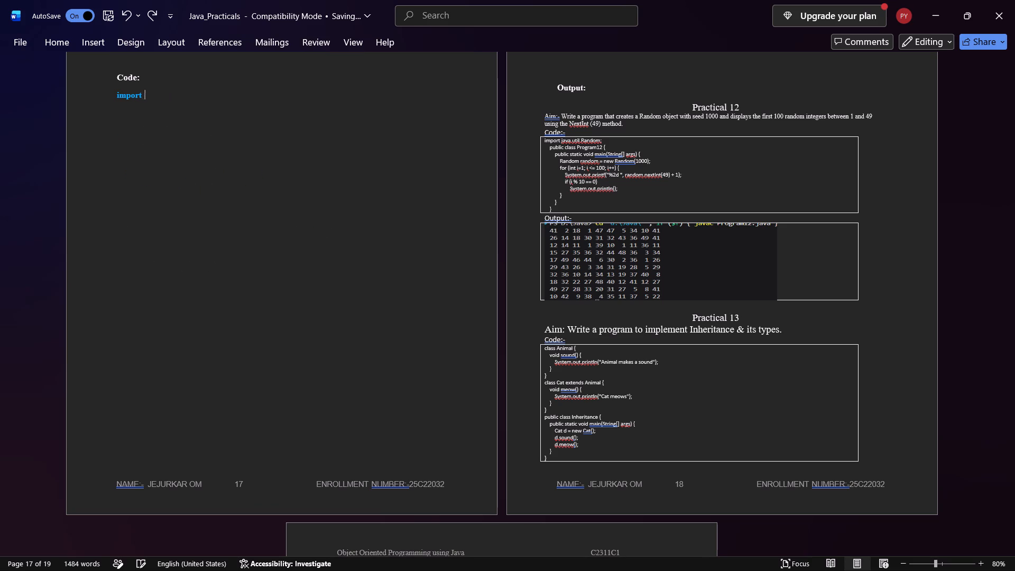
# Delete the old "Practical-12" heading and its remaining problem statement from page 17.
pyautogui.scroll(3, 147, 407)
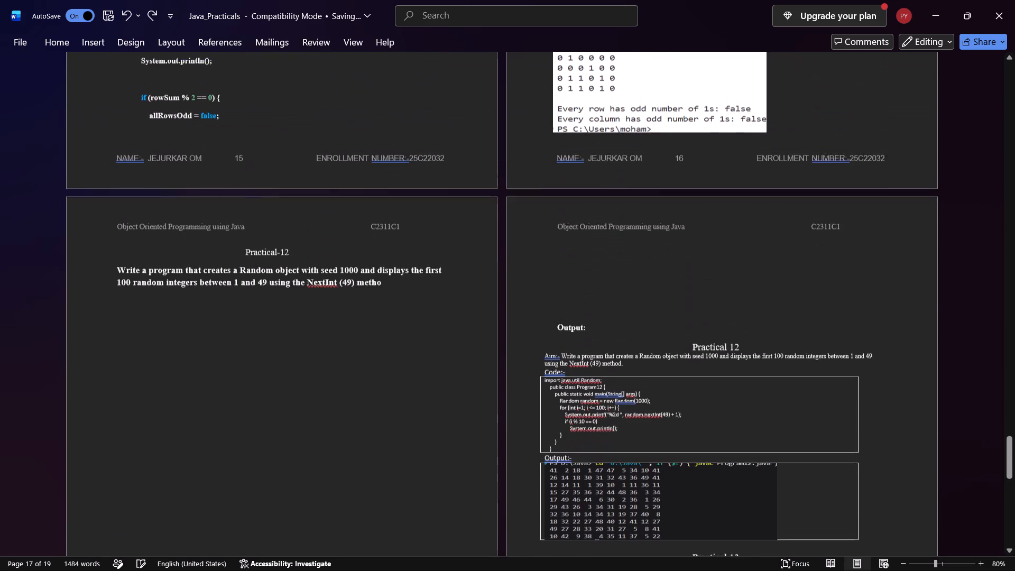
pyautogui.scroll(1, 147, 407)
pyautogui.moveTo(391, 294); pyautogui.dragTo(119, 241)
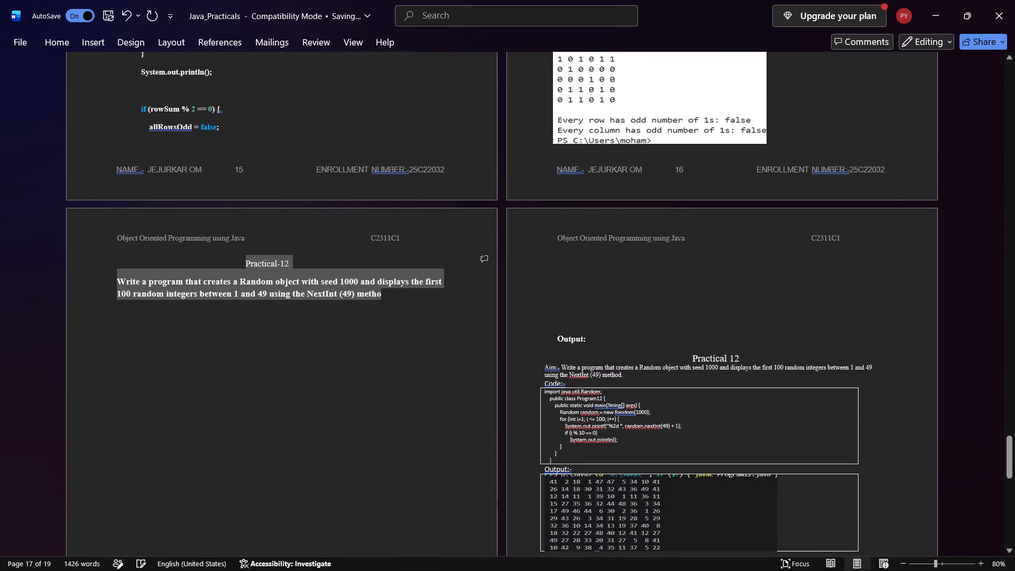
pyautogui.moveTo(119, 241); pyautogui.dragTo(96, 225)
pyautogui.press('BackSpace')
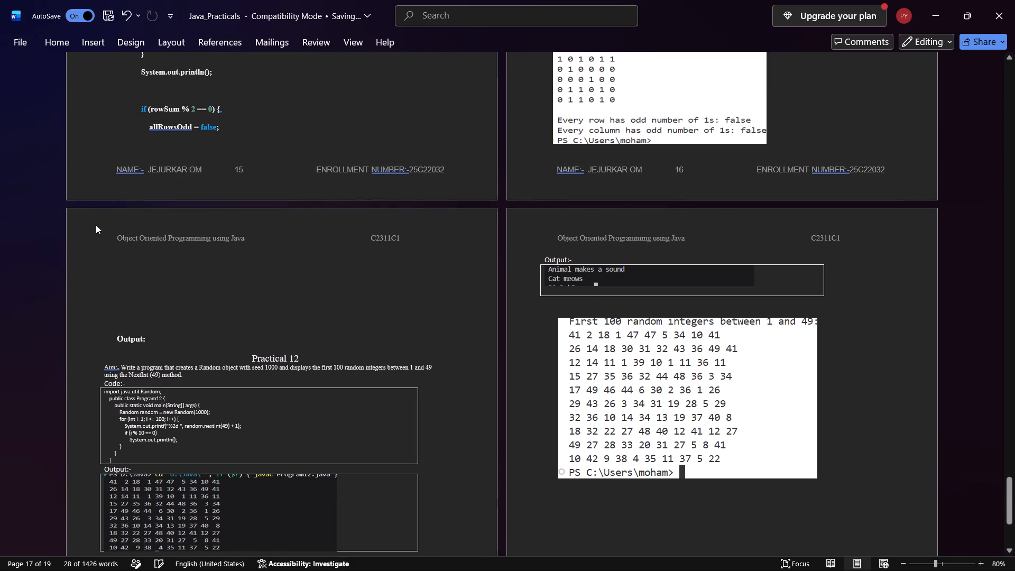
# Delete the leftover bold "Output:" label above the pasted Practical 12 heading.
pyautogui.press('Down')
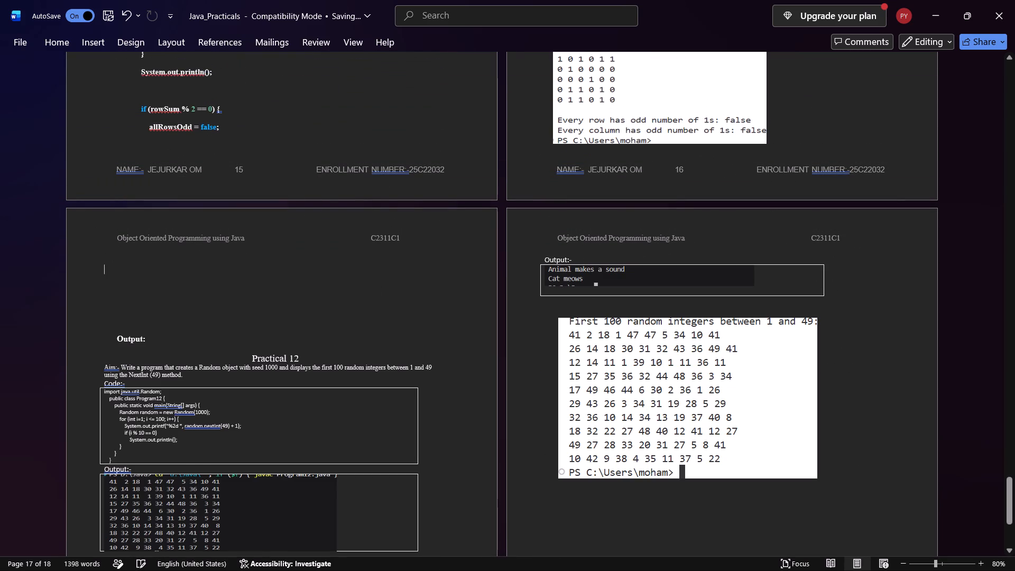
pyautogui.press('Down')
pyautogui.press('Down')
pyautogui.press('Down')
pyautogui.press('Down')
pyautogui.press('Down')
pyautogui.press('Down')
pyautogui.press('Down')
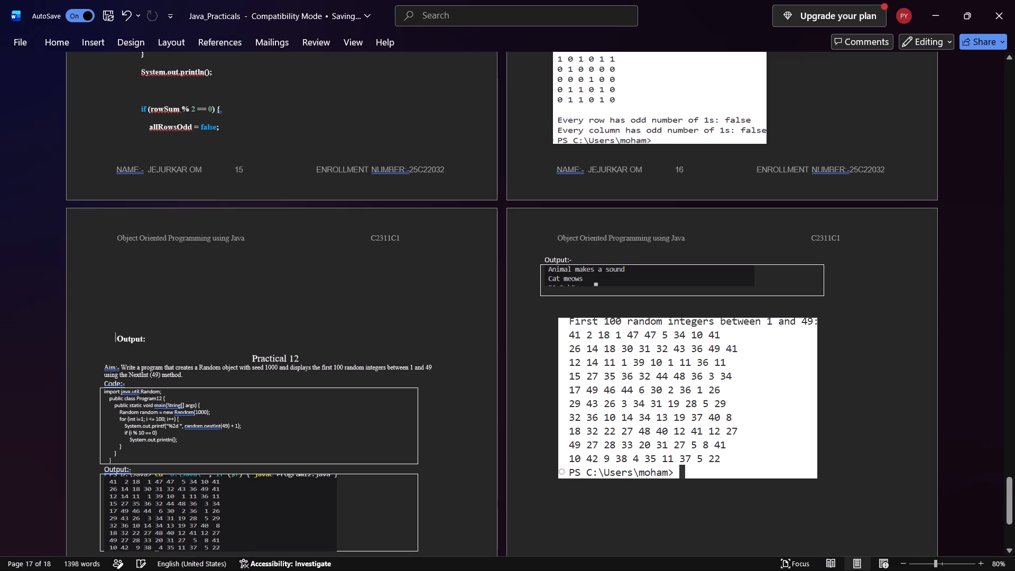
pyautogui.press('Right')
pyautogui.press('Right')
pyautogui.press('Right')
pyautogui.press('Right')
pyautogui.press('Right')
pyautogui.press('Right')
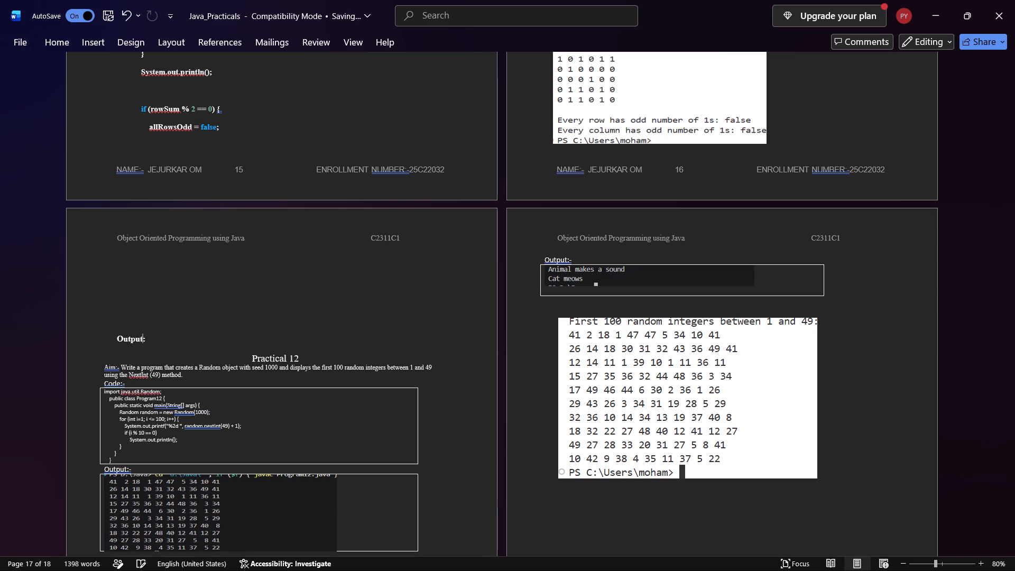
pyautogui.press('Right')
pyautogui.press('BackSpace')
pyautogui.press('BackSpace')
pyautogui.press('BackSpace')
pyautogui.press('BackSpace')
pyautogui.press('BackSpace')
pyautogui.press('BackSpace')
pyautogui.press('BackSpace')
pyautogui.press('BackSpace')
pyautogui.press('BackSpace')
pyautogui.press('BackSpace')
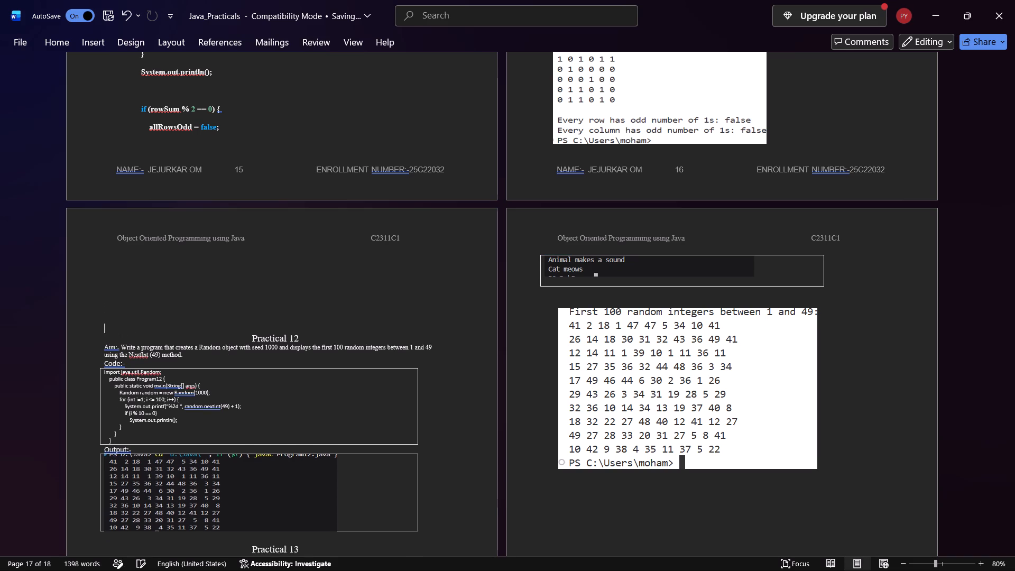
# Remove the empty lines above the pasted Practical 12 heading so both practicals move up on page 17.
pyautogui.press('BackSpace')
pyautogui.press('BackSpace')
pyautogui.press('BackSpace')
pyautogui.press('BackSpace')
pyautogui.press('BackSpace')
pyautogui.press('BackSpace')
pyautogui.press('BackSpace')
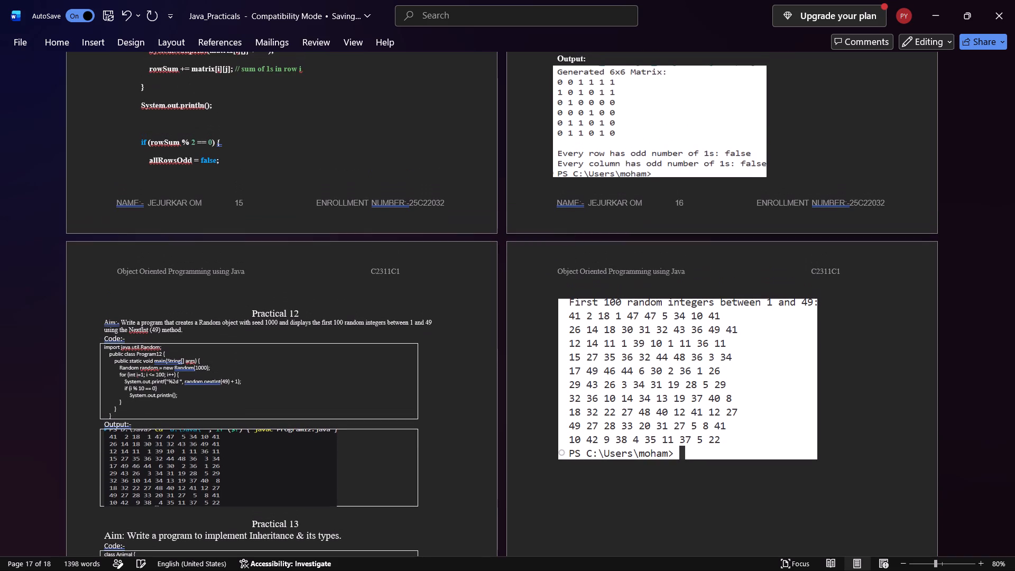
# Check the layout of Practicals 12 and 13 on page 17 against the neighbouring pages.
pyautogui.scroll(4, 144, 289)
pyautogui.scroll(-1, 144, 289)
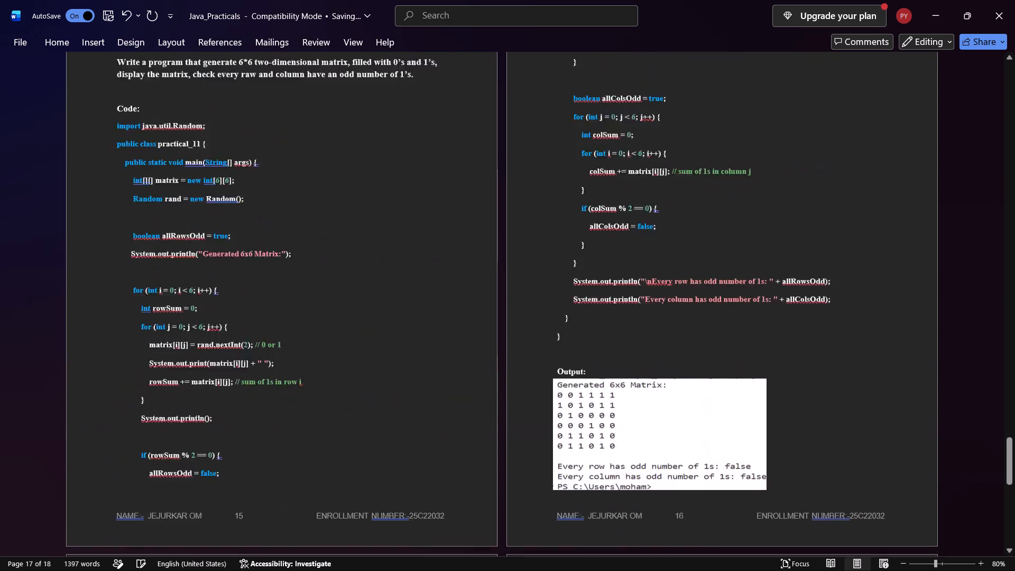
pyautogui.scroll(-6, 144, 289)
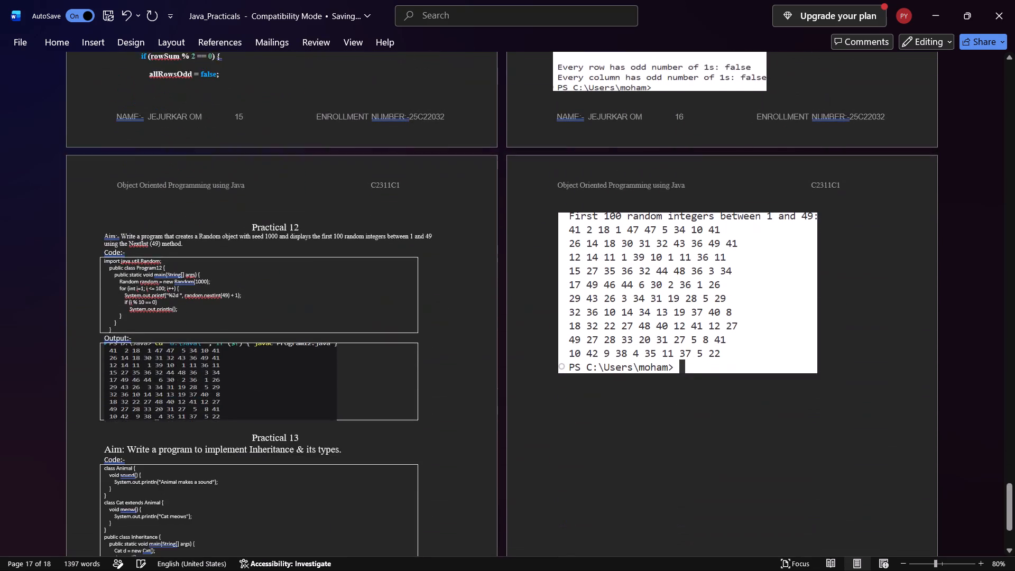
pyautogui.scroll(-6, 144, 289)
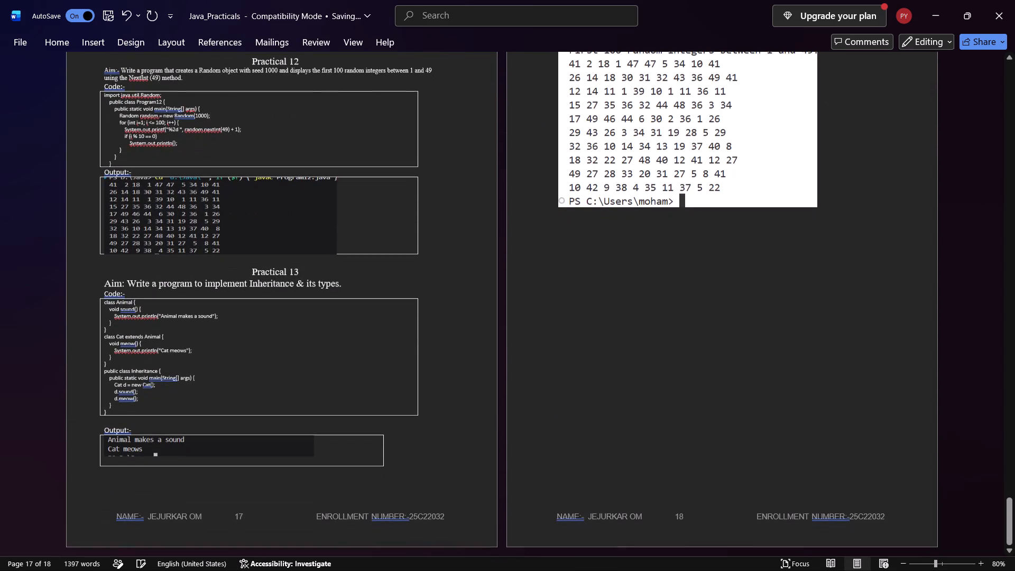
pyautogui.scroll(-1, 144, 289)
pyautogui.scroll(2, 144, 289)
pyautogui.scroll(-1, 144, 289)
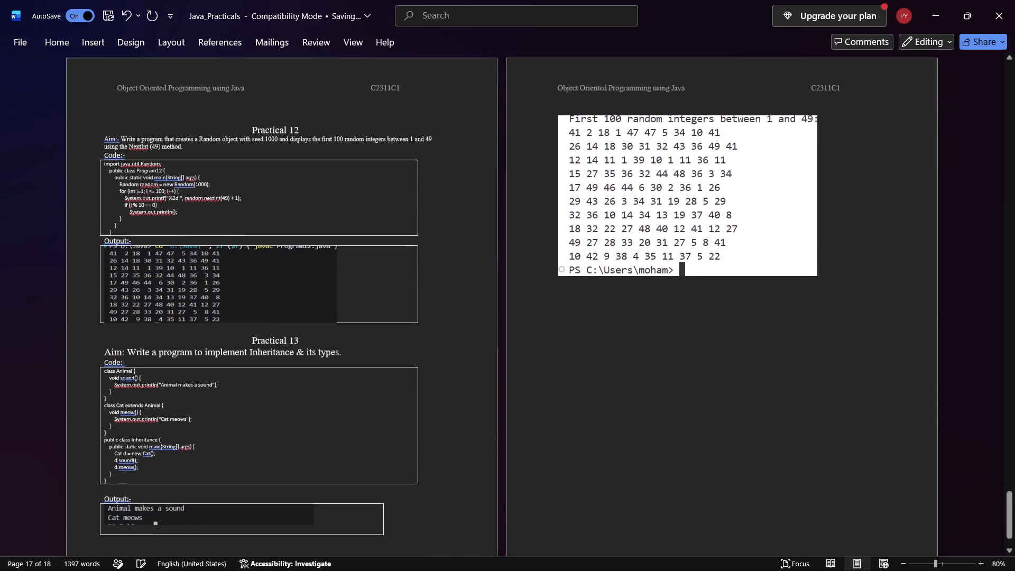
pyautogui.scroll(-1, 144, 289)
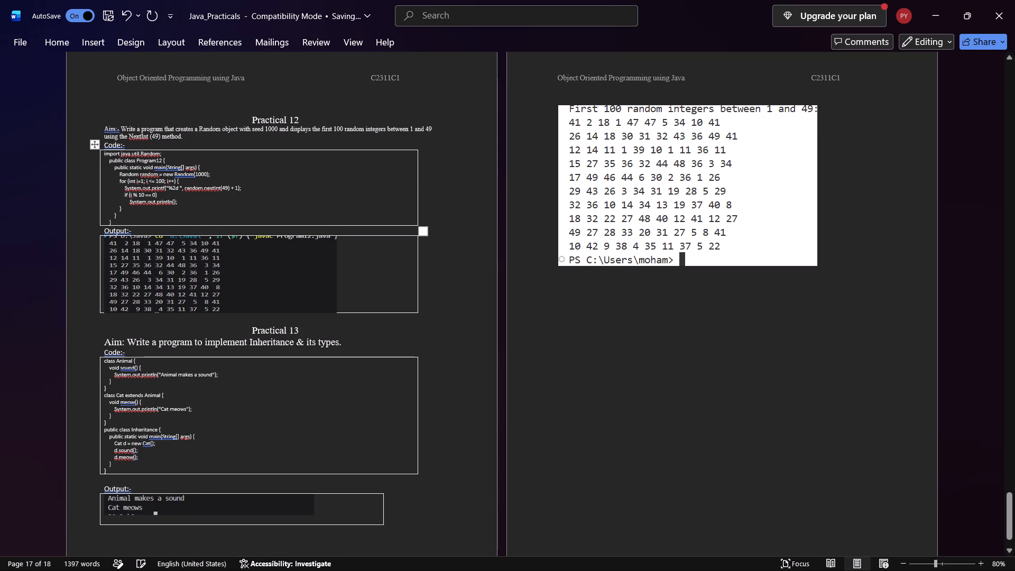
# Select the old Practical-12 output screenshot on page 18.
pyautogui.click(691, 248)
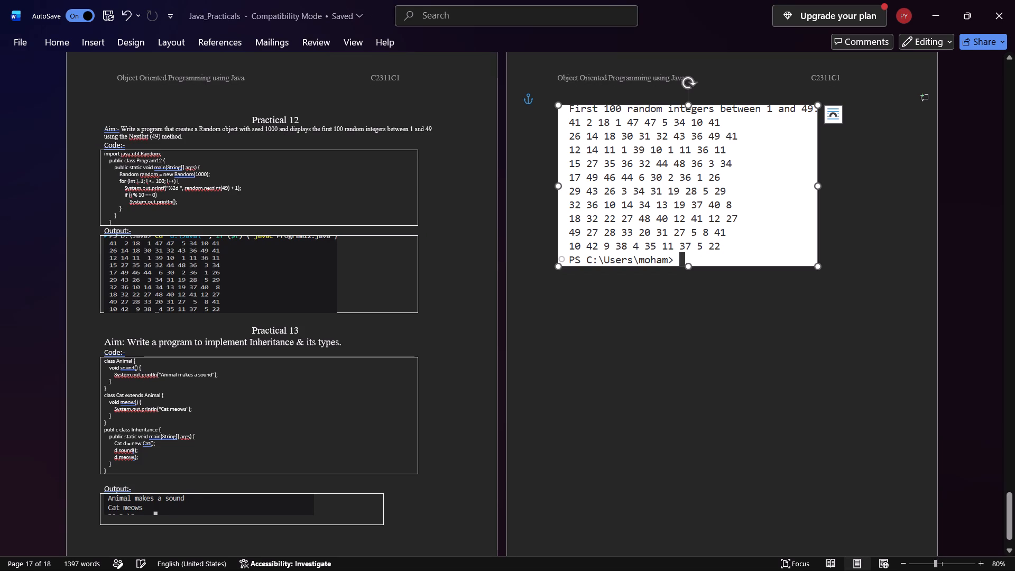